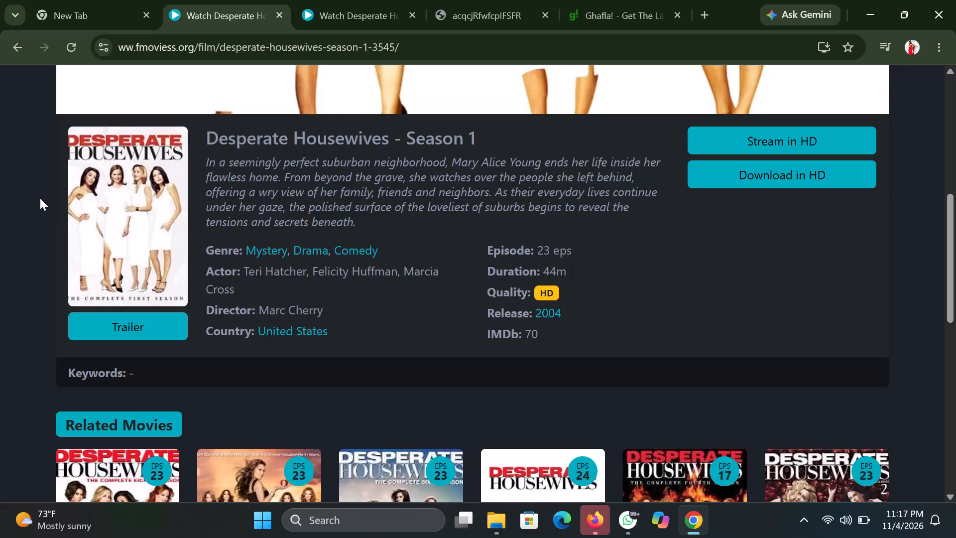
Search the computer for "word".
click(368, 515)
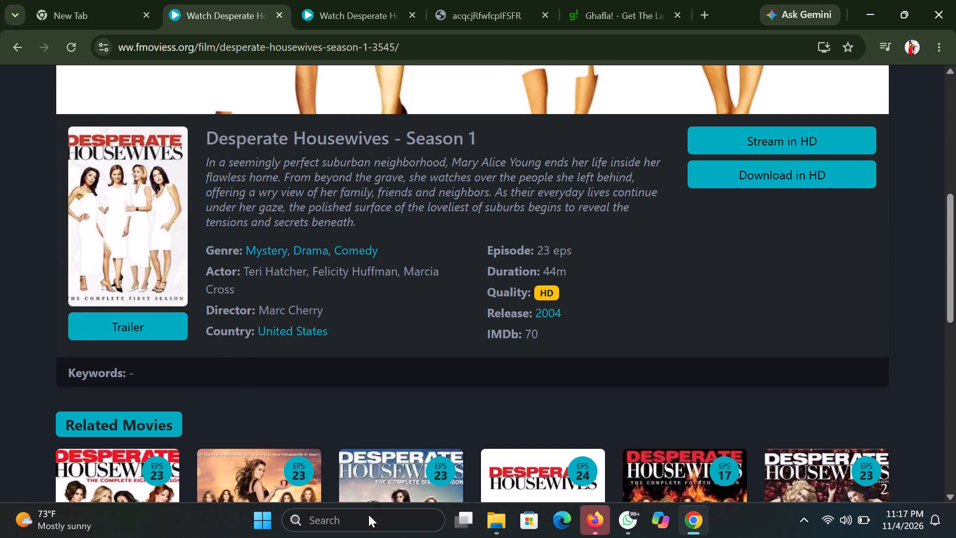
text(word)
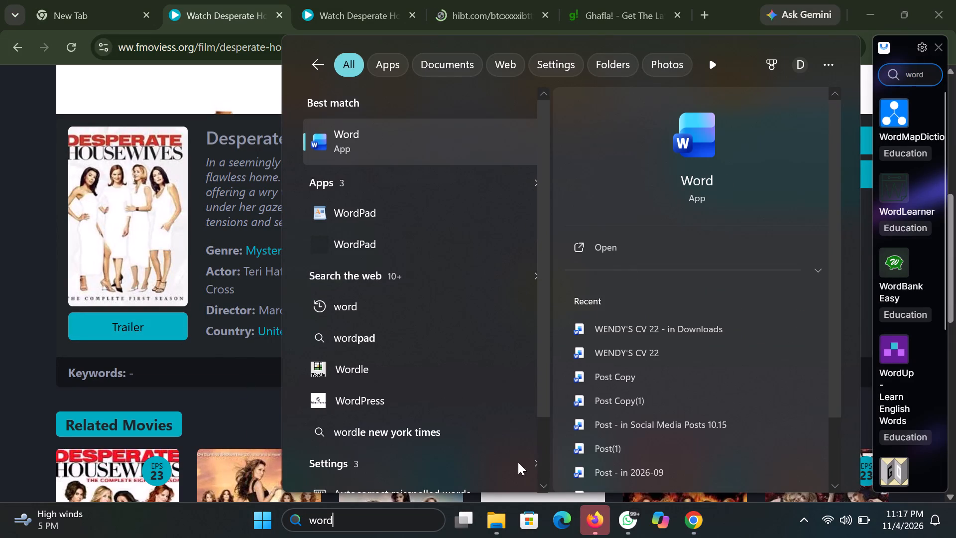
Switch to File Explorer and look through the files in the Documents folder for the CV.
click(513, 519)
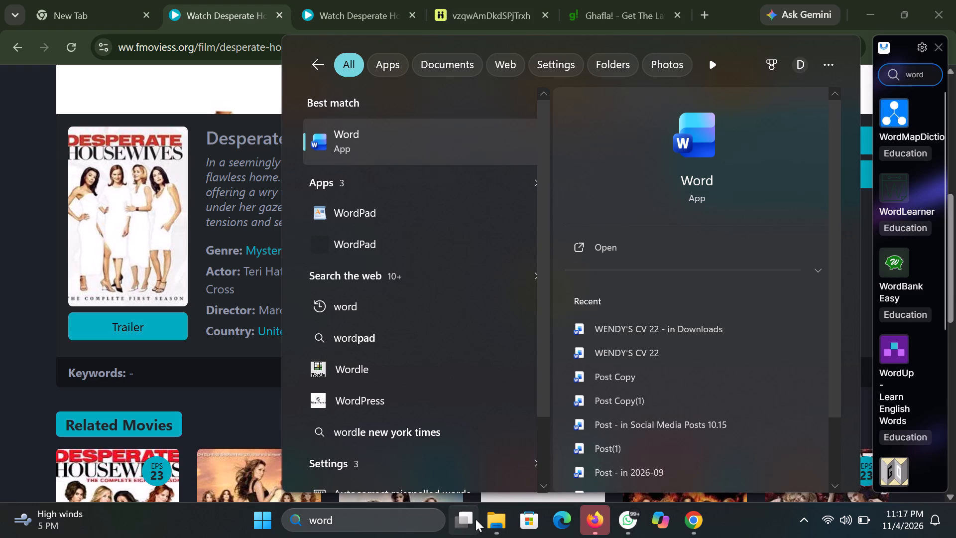
click(489, 517)
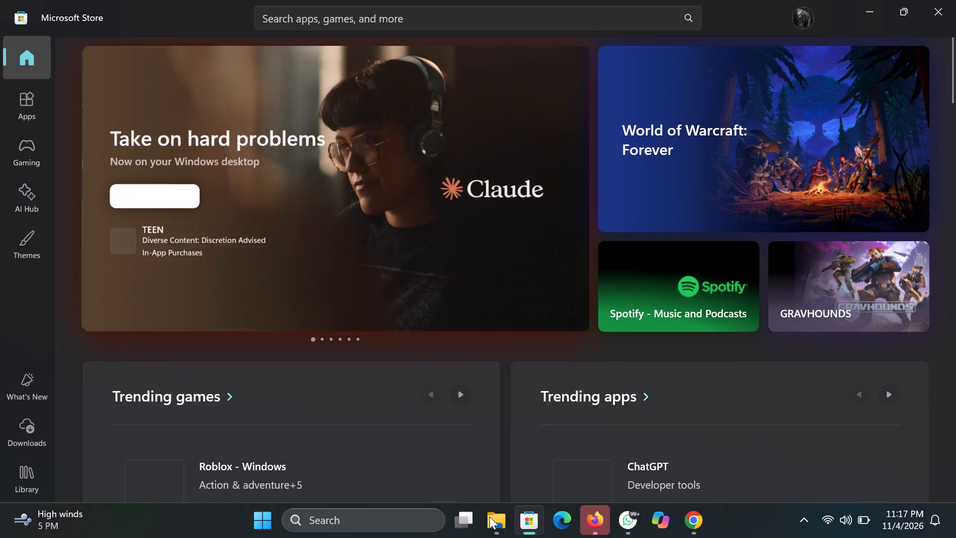
click(489, 517)
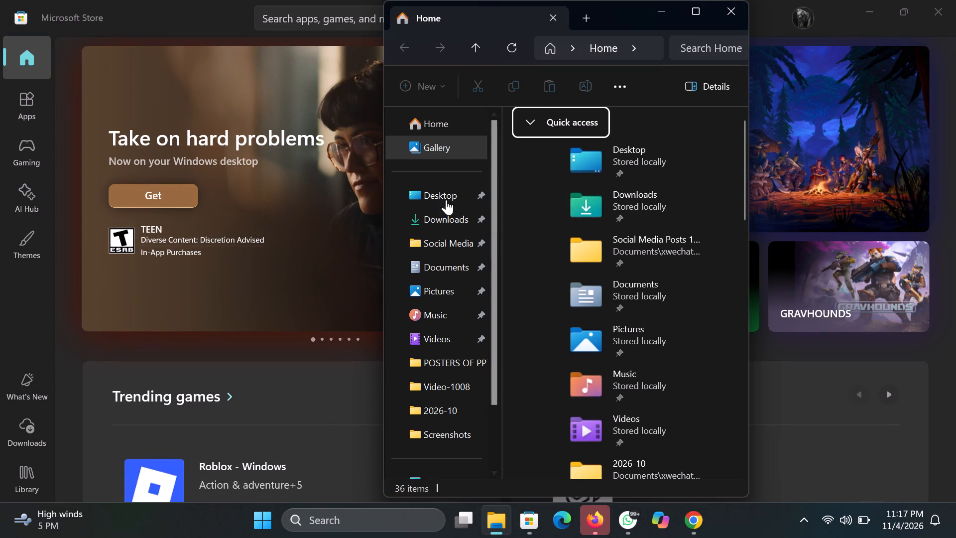
click(458, 266)
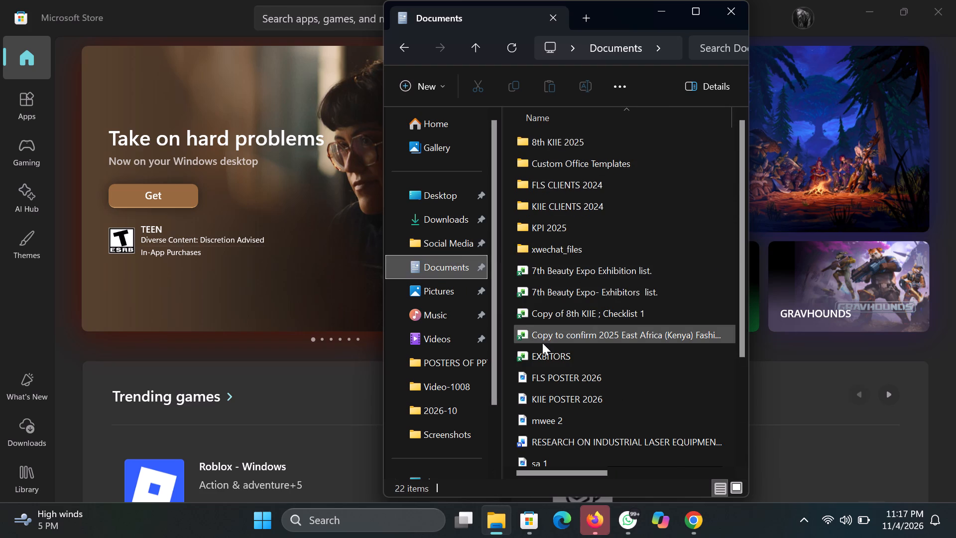
scroll(541, 336, down, 10)
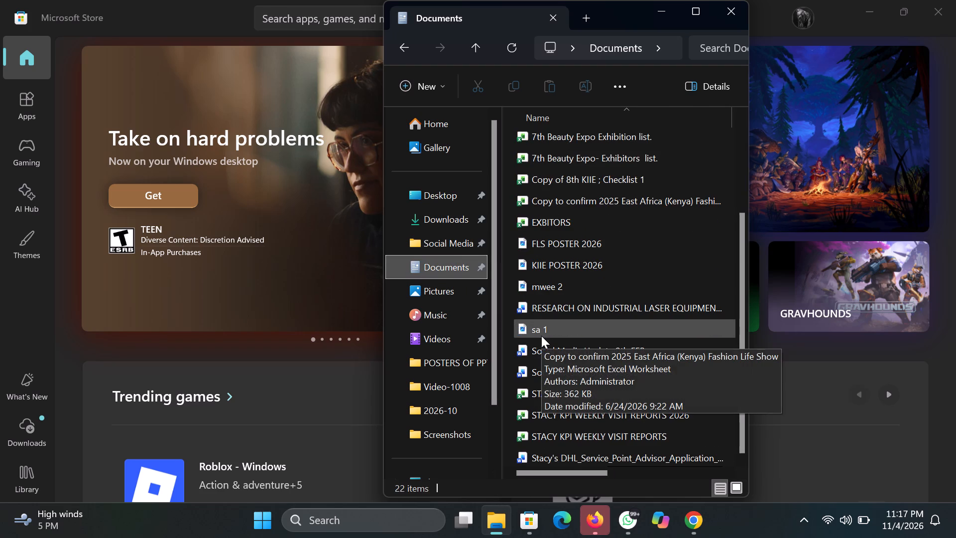
scroll(541, 336, down, 3)
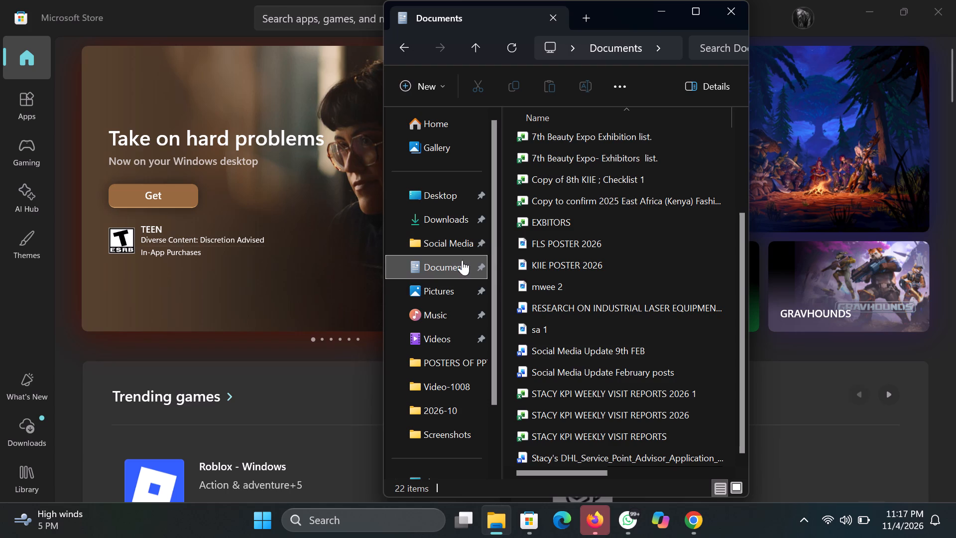
scroll(447, 334, down, 5)
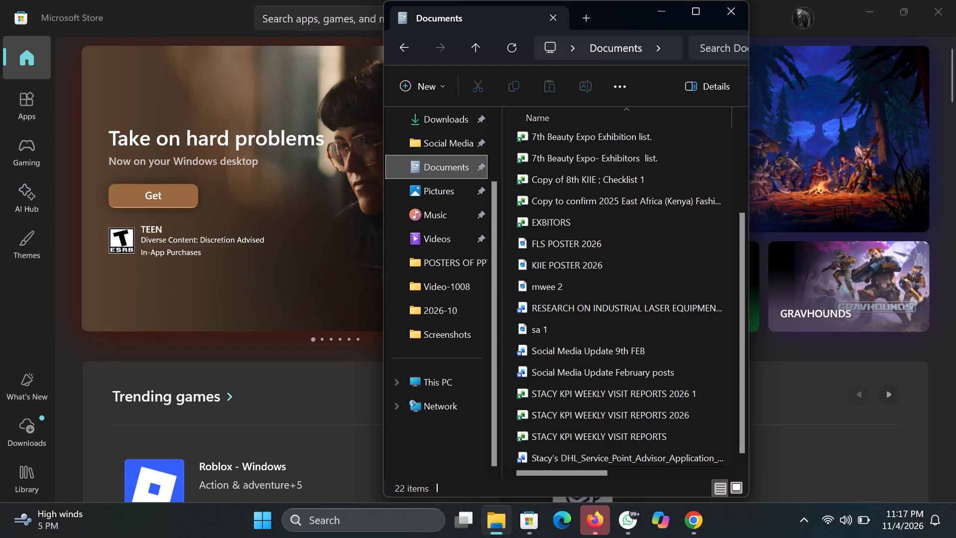
Search the computer for "wendys cvv".
click(348, 516)
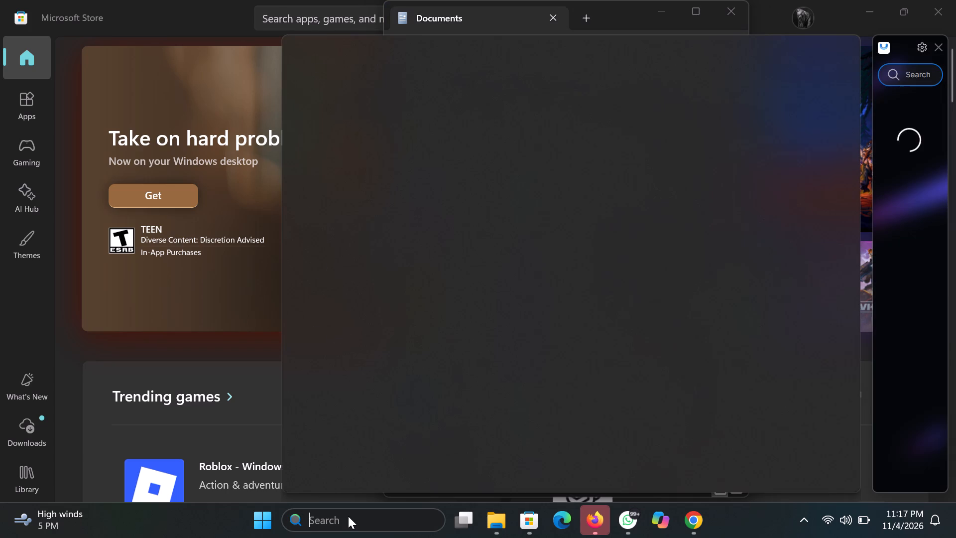
text(we)
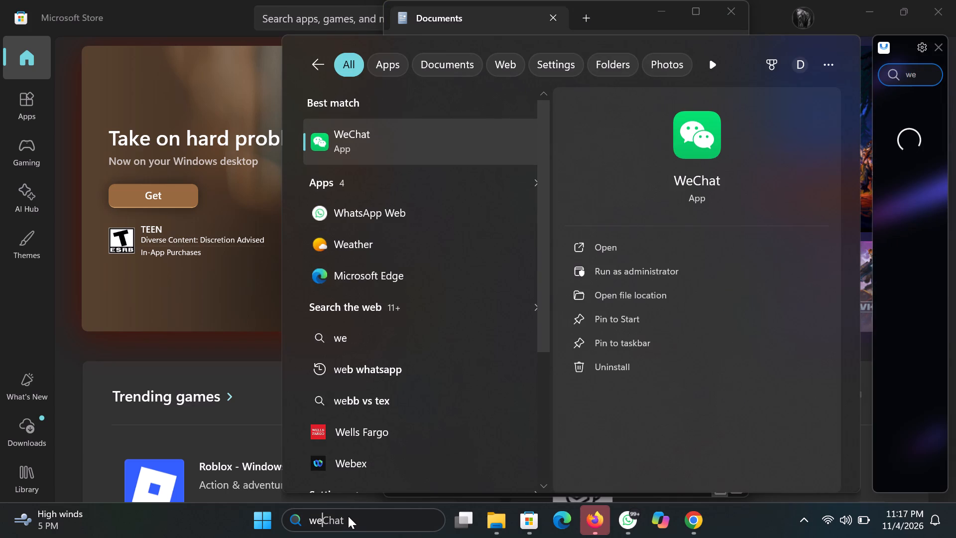
text(nd)
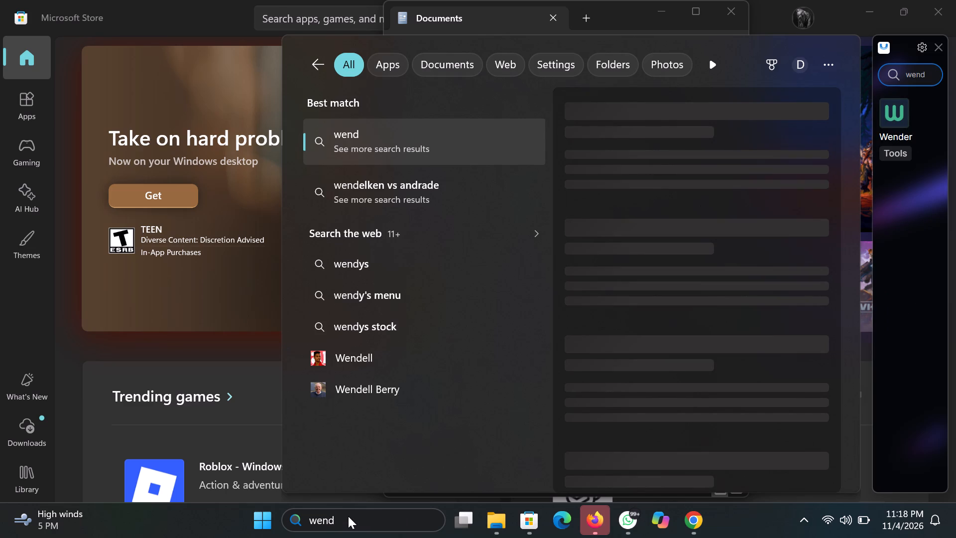
key(y)
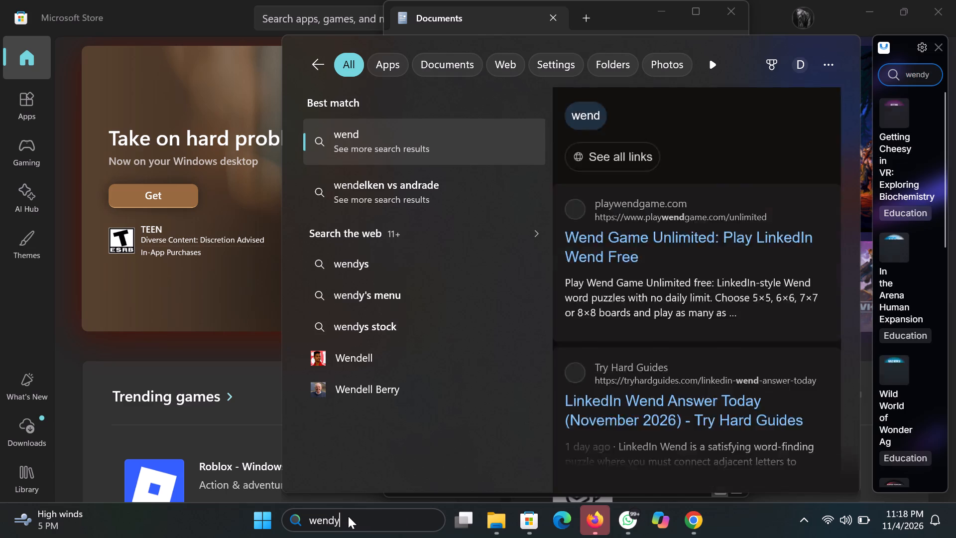
text(s cvv)
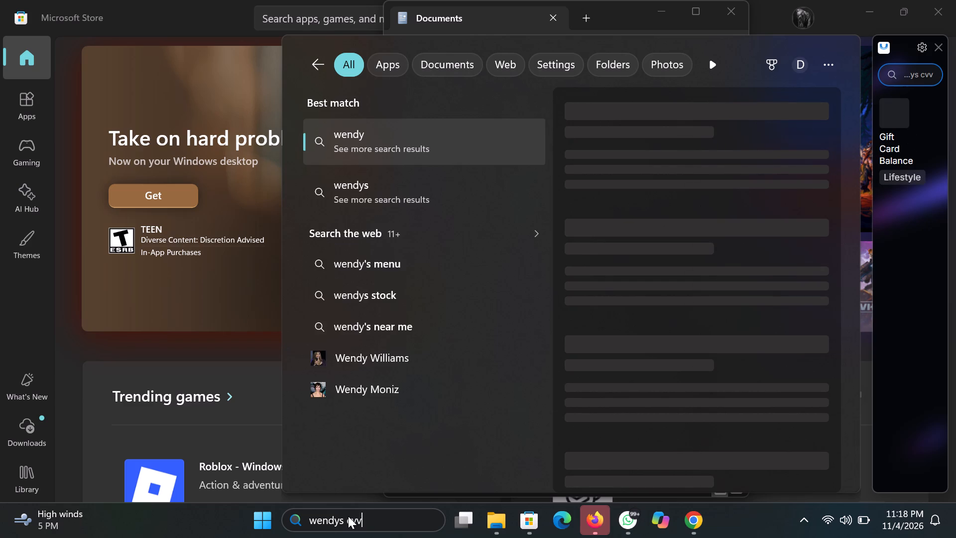
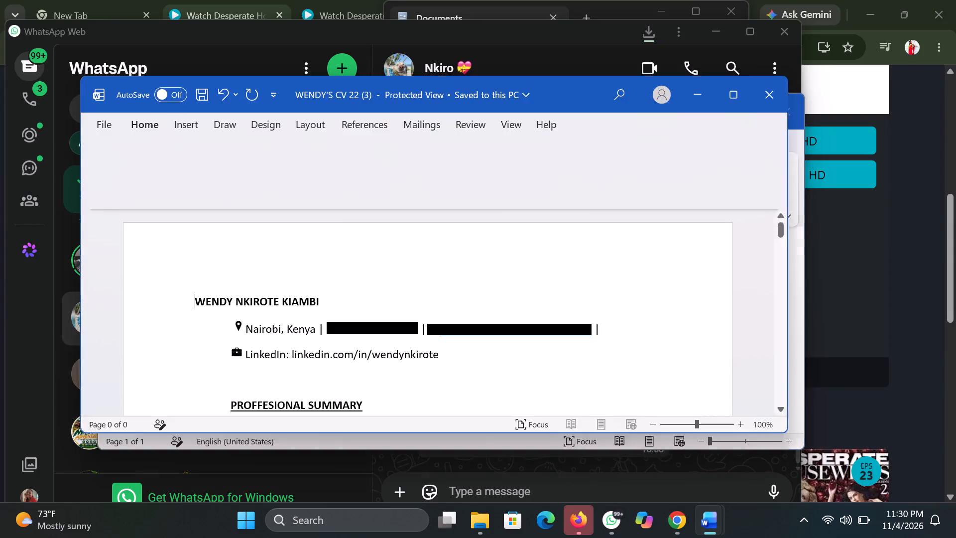
Switch to the Word window showing the CV document in Protected View.
scroll(332, 311, down, 3)
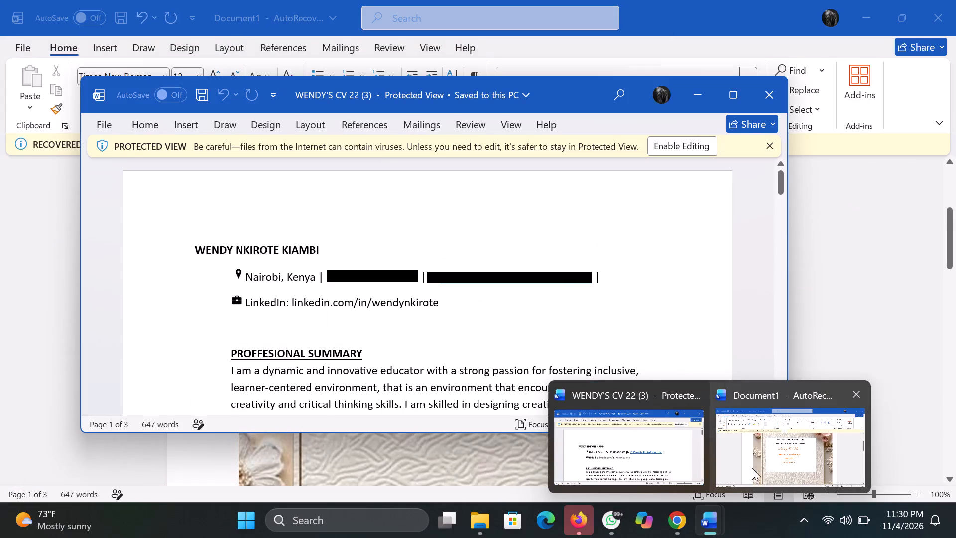
click(631, 468)
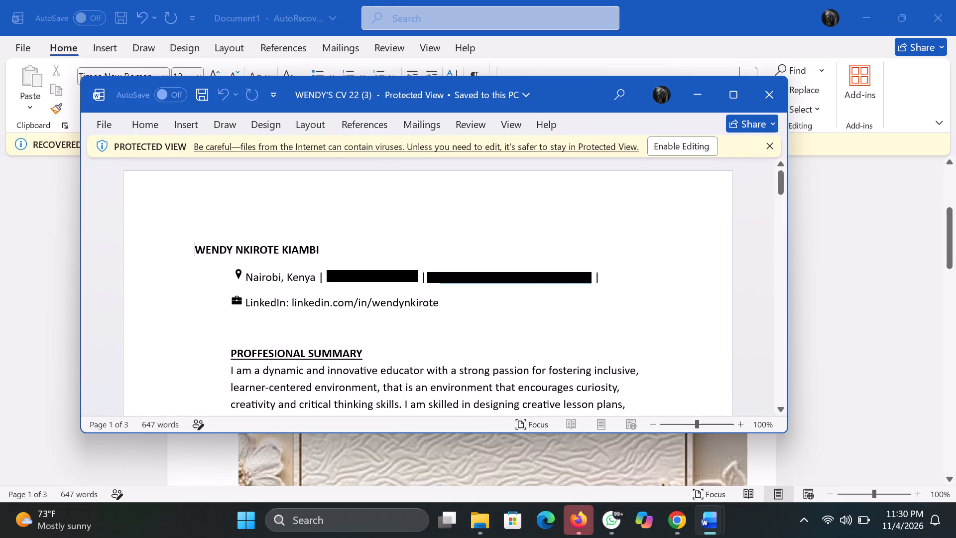
Maximize the window of WENDY'S CV 22 (3) and look through the CV's summary and experience sections.
scroll(558, 365, down, 6)
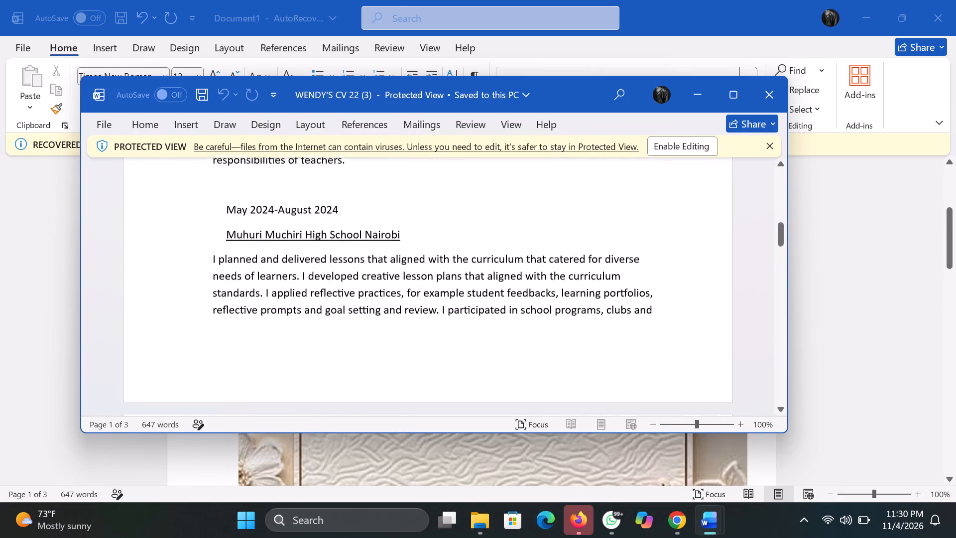
scroll(558, 365, down, 2)
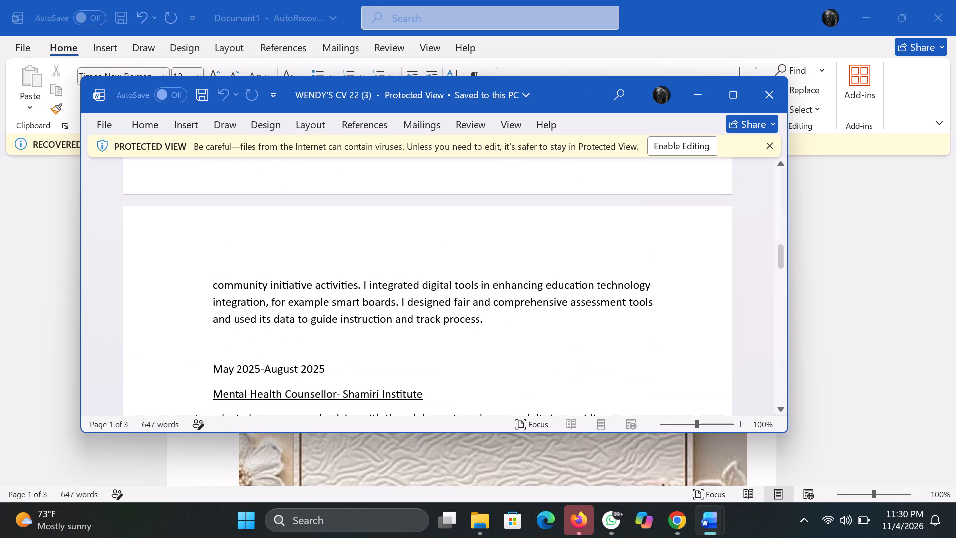
click(725, 89)
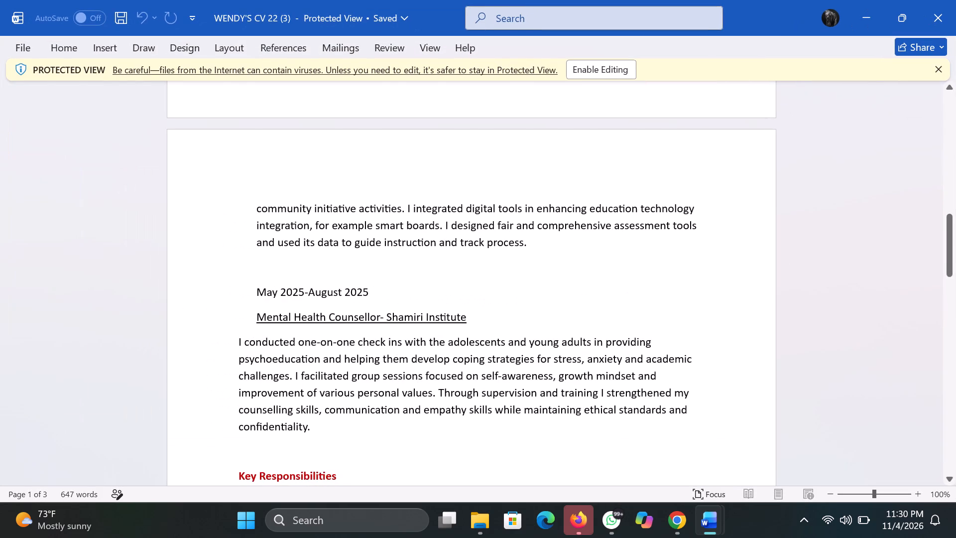
scroll(475, 407, down, 4)
scroll(475, 407, up, 3)
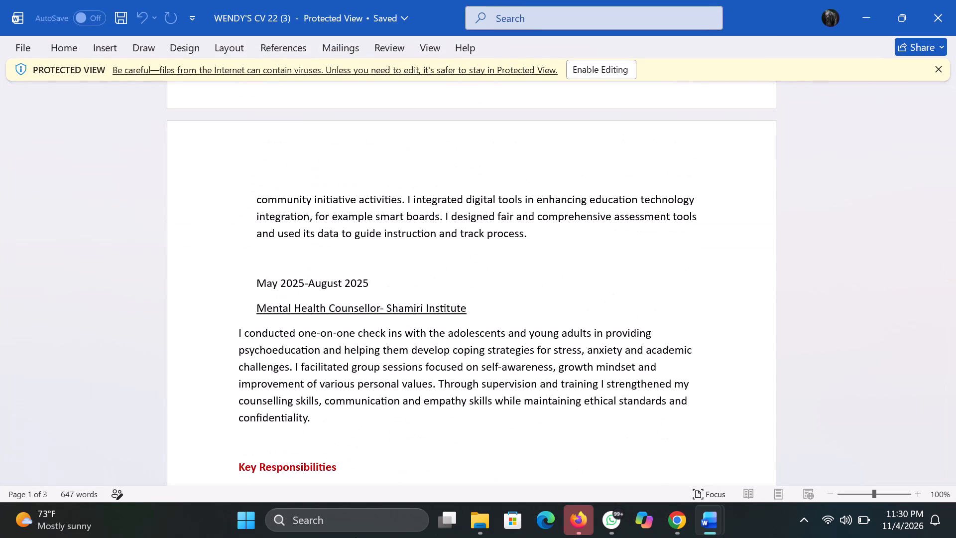
scroll(356, 537, up, 2)
scroll(381, 294, up, 5)
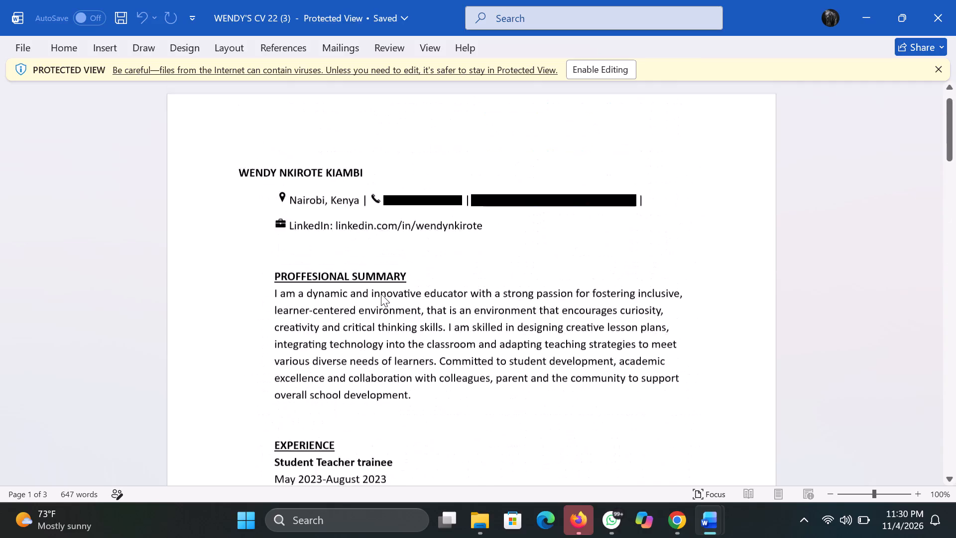
scroll(381, 294, up, 1)
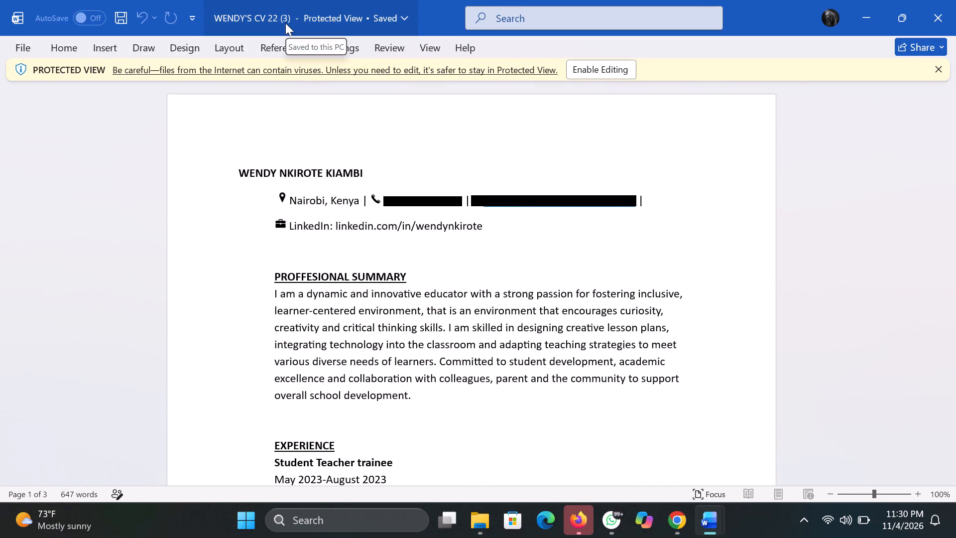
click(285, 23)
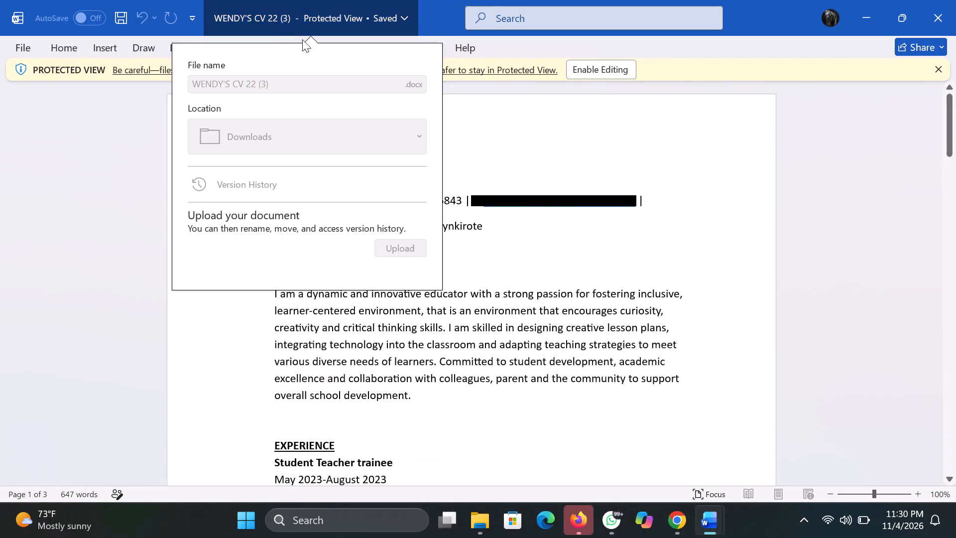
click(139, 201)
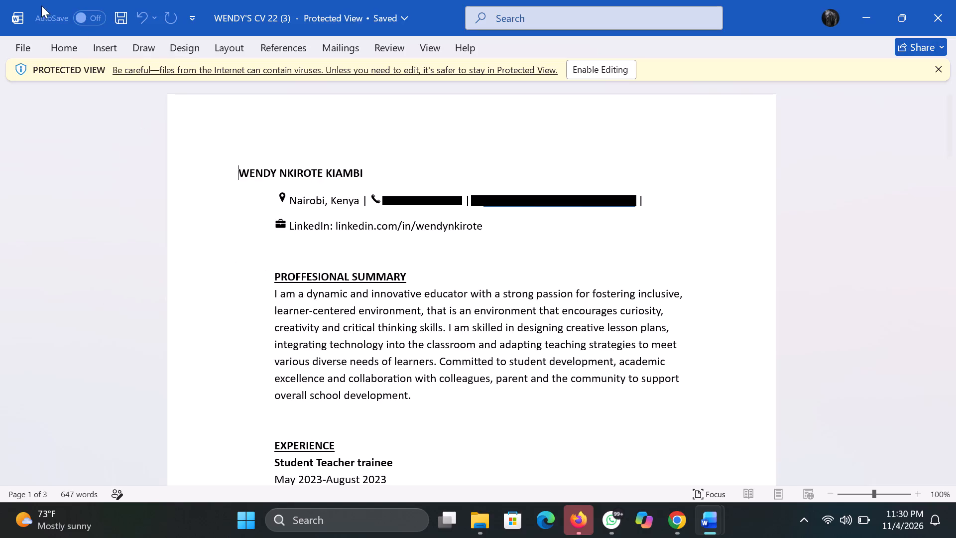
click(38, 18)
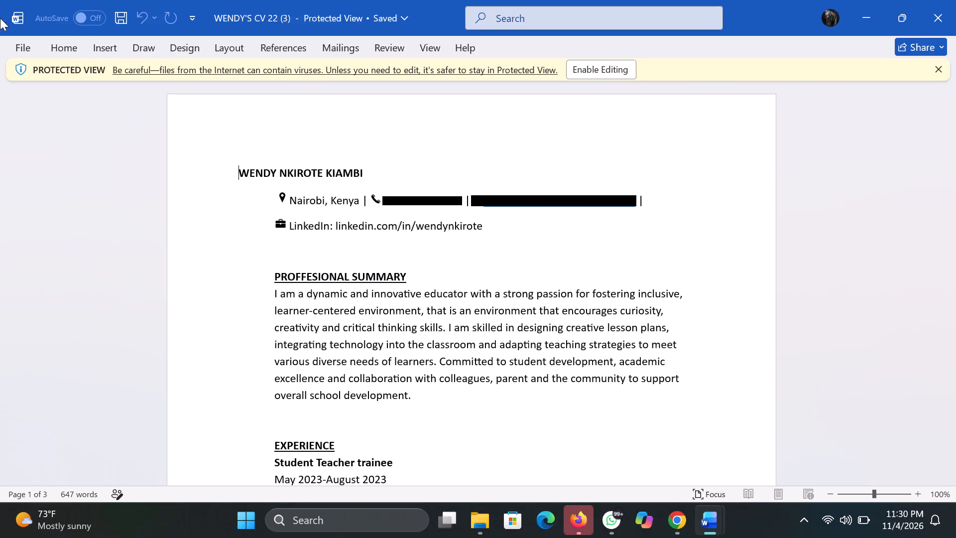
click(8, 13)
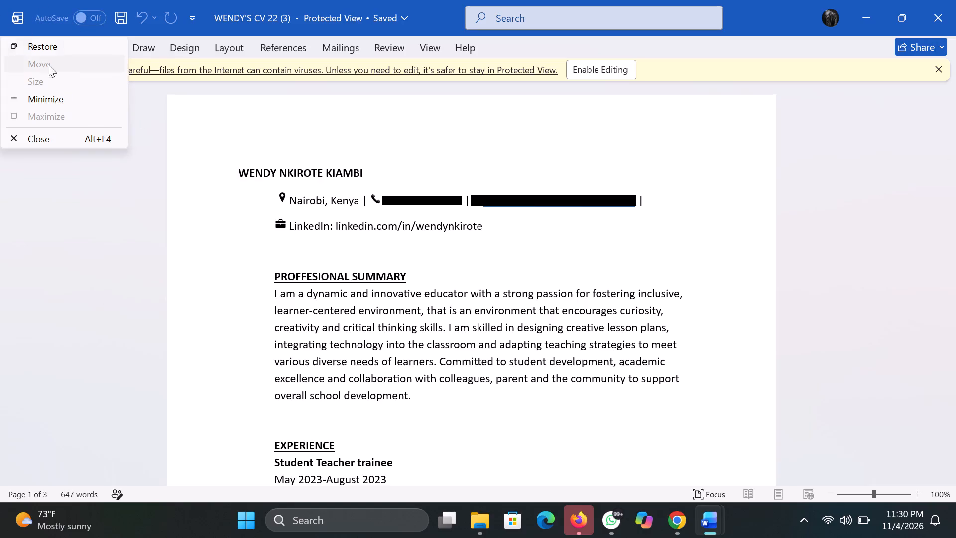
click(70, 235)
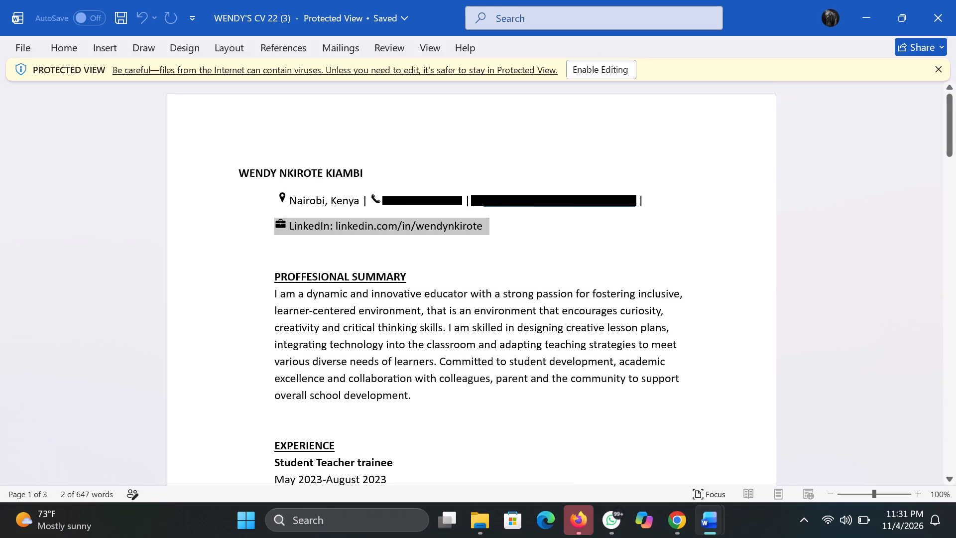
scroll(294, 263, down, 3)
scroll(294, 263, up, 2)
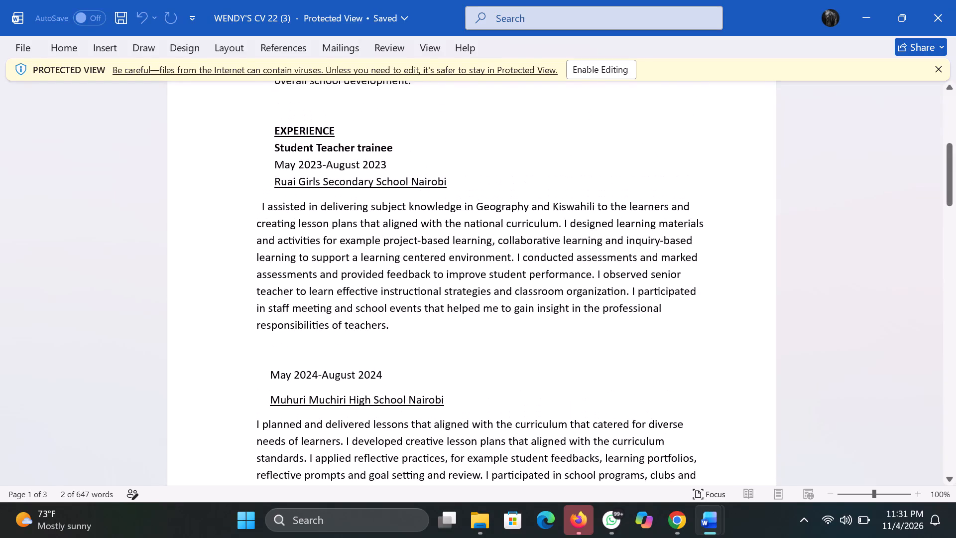
click(674, 521)
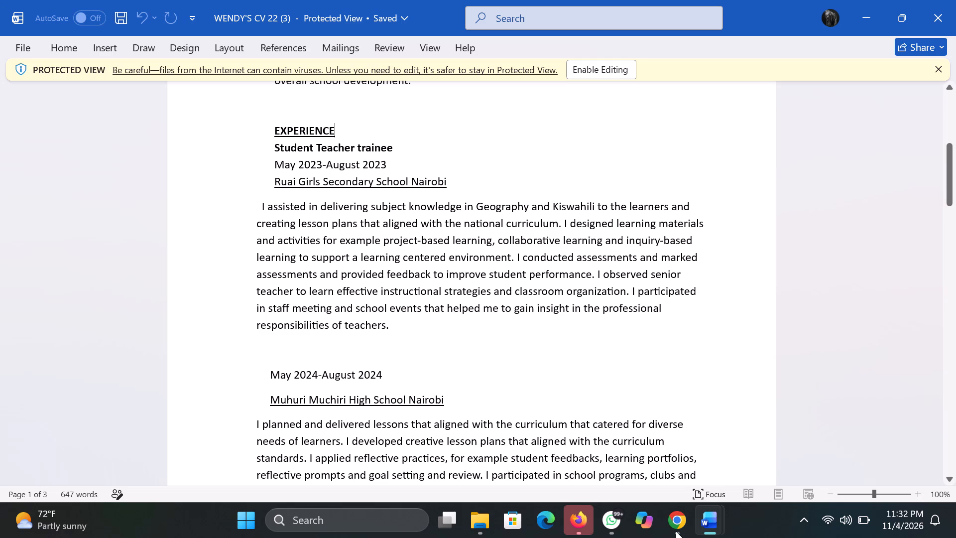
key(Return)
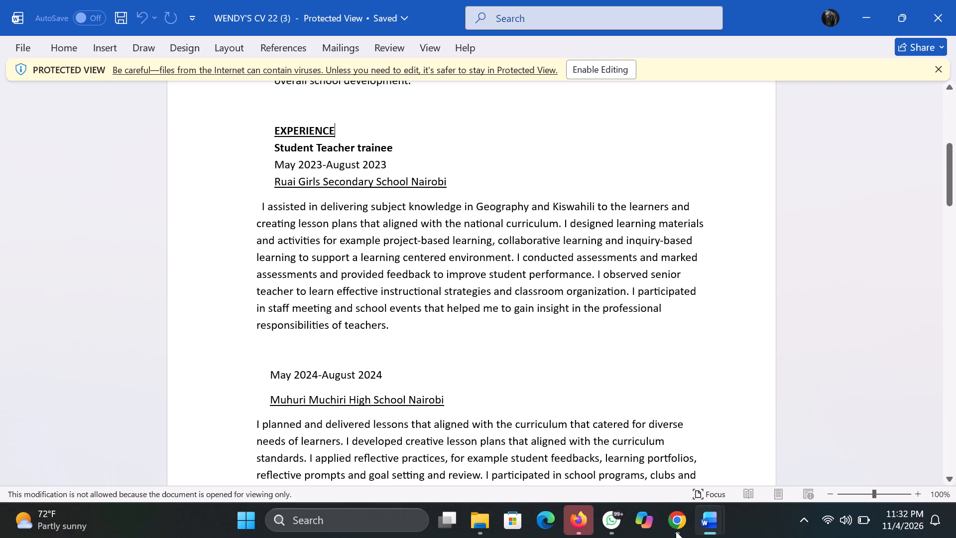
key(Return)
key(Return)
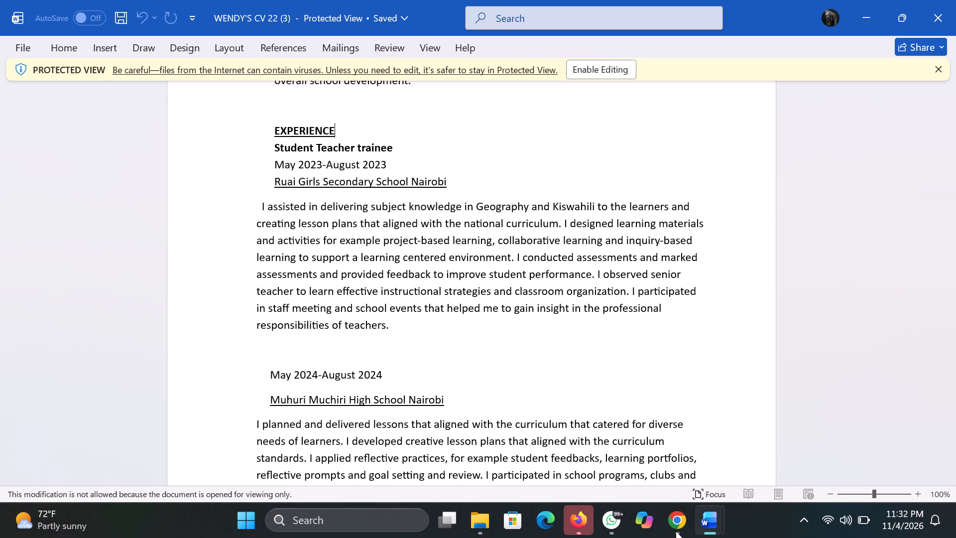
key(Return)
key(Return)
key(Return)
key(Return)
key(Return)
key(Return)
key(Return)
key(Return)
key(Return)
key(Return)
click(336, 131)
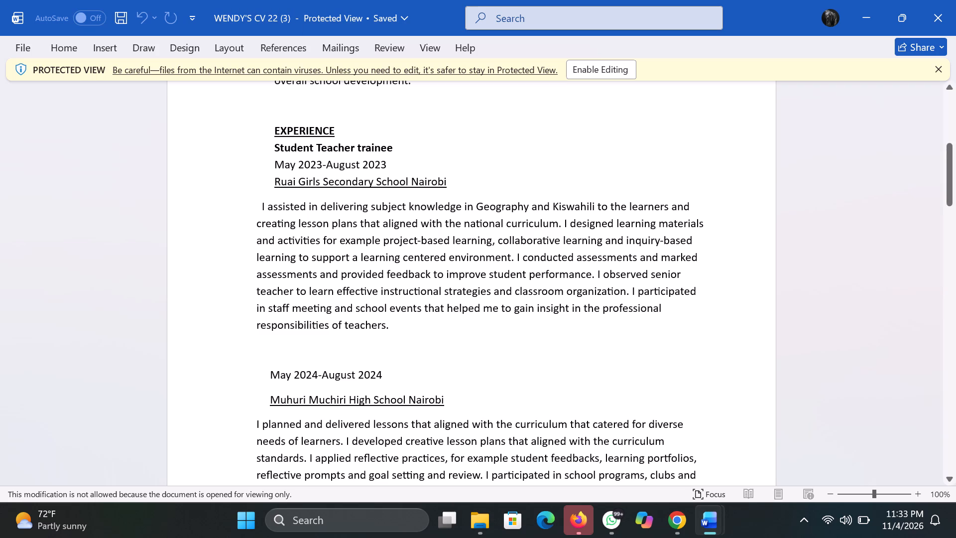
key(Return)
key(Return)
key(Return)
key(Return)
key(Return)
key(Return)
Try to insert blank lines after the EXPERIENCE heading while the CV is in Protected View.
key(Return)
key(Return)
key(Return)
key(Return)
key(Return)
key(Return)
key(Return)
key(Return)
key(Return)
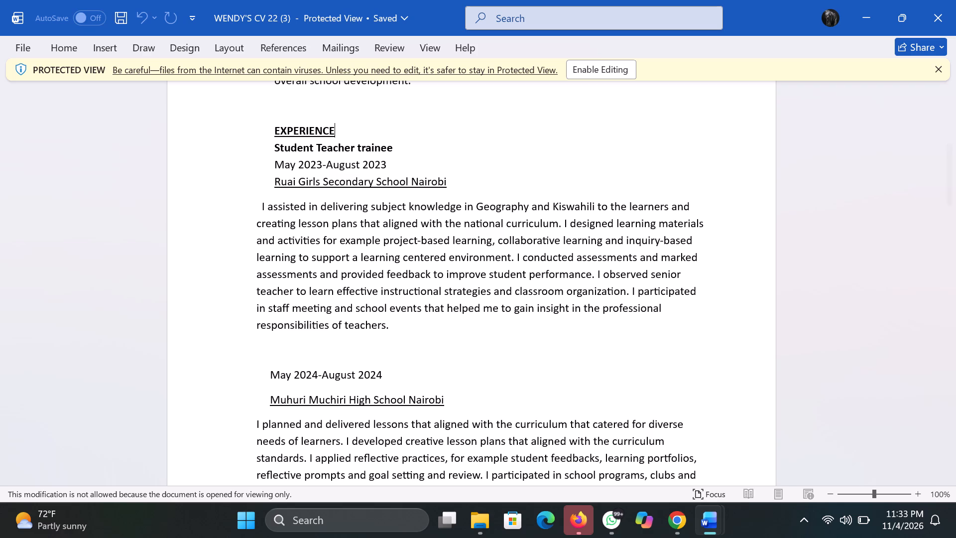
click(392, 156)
Enable editing for the CV that is open in Protected View.
click(56, 45)
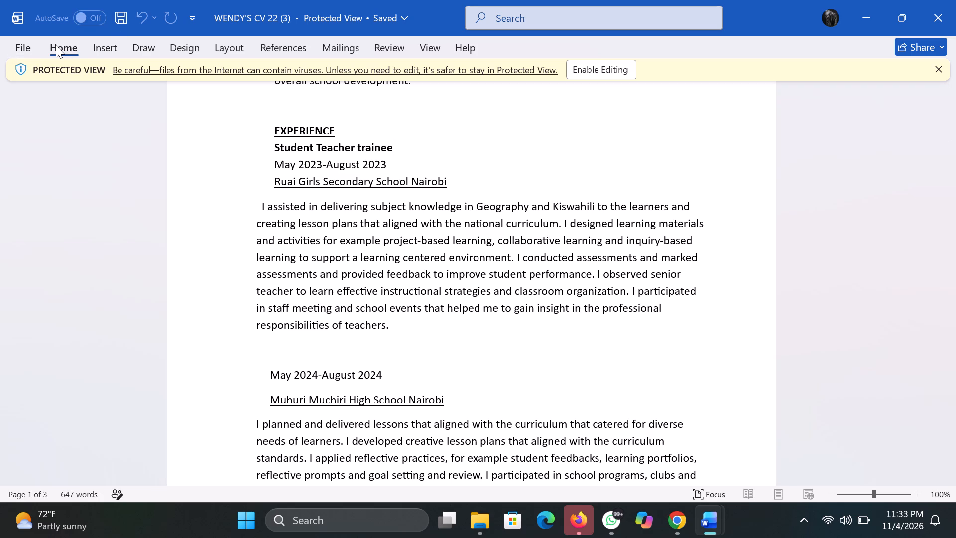
click(28, 47)
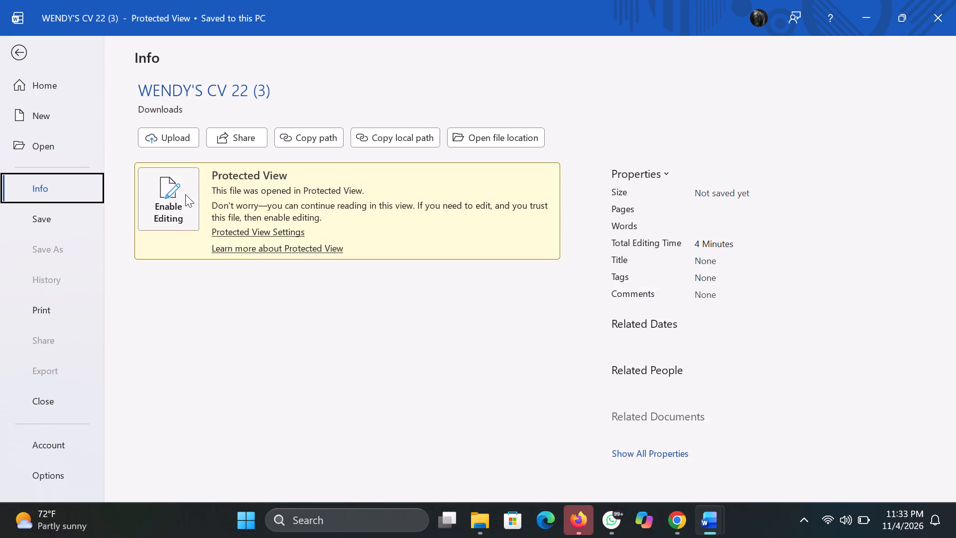
click(184, 203)
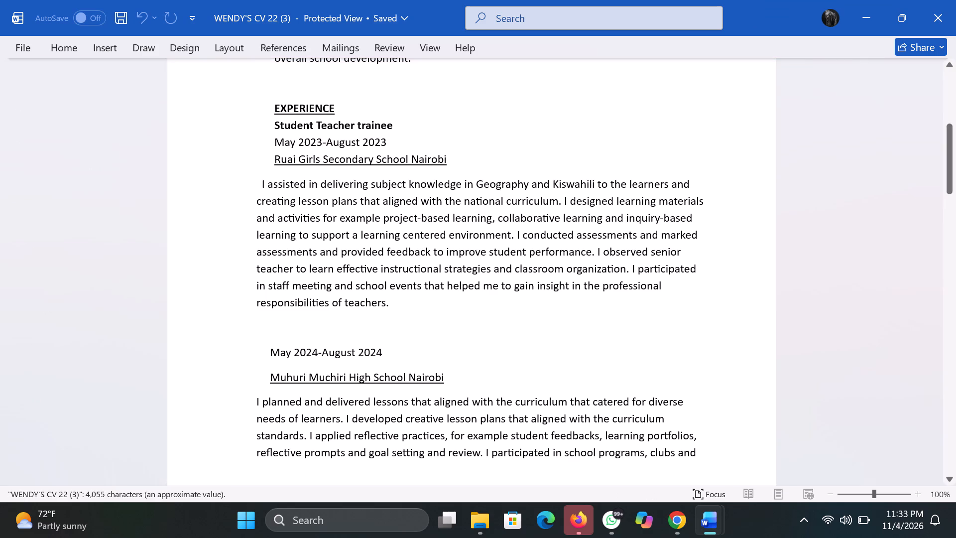
Insert a blank line after the "Student Teacher trainee" line in the EXPERIENCE section.
click(396, 129)
key(Return)
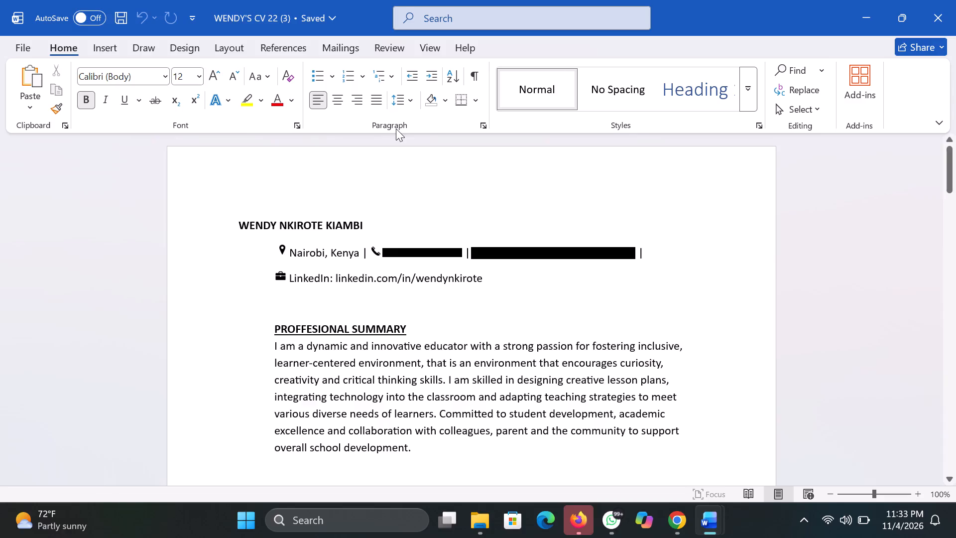
scroll(376, 311, down, 1)
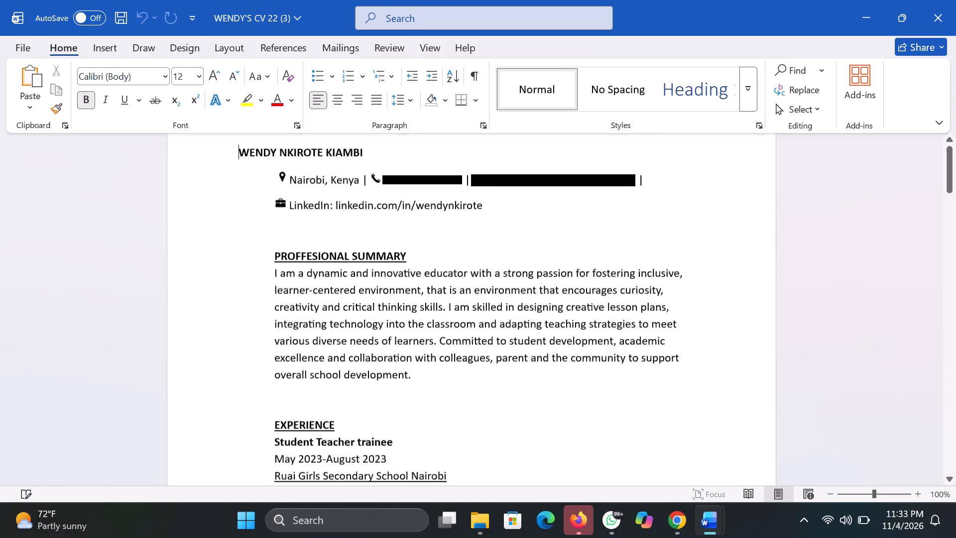
scroll(376, 311, down, 1)
scroll(376, 311, up, 2)
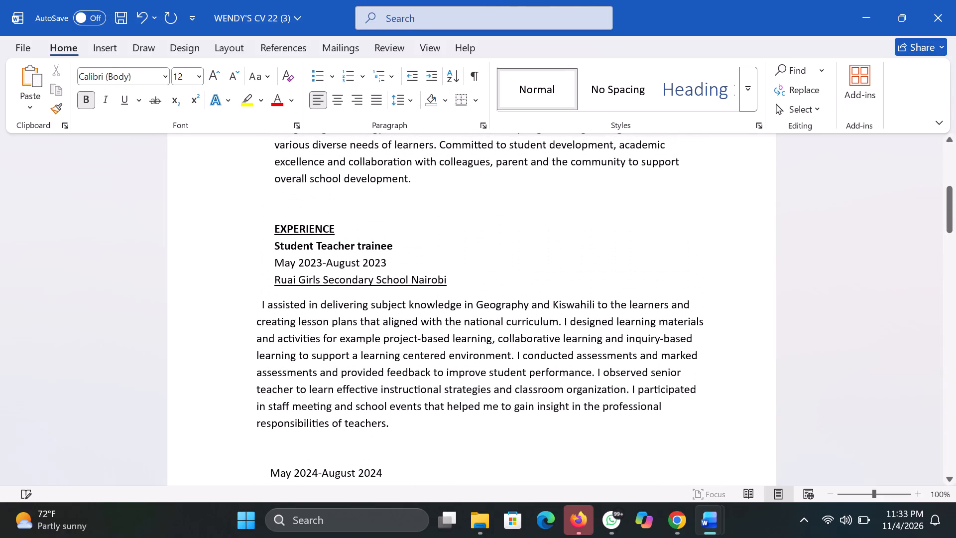
click(396, 248)
key(Return)
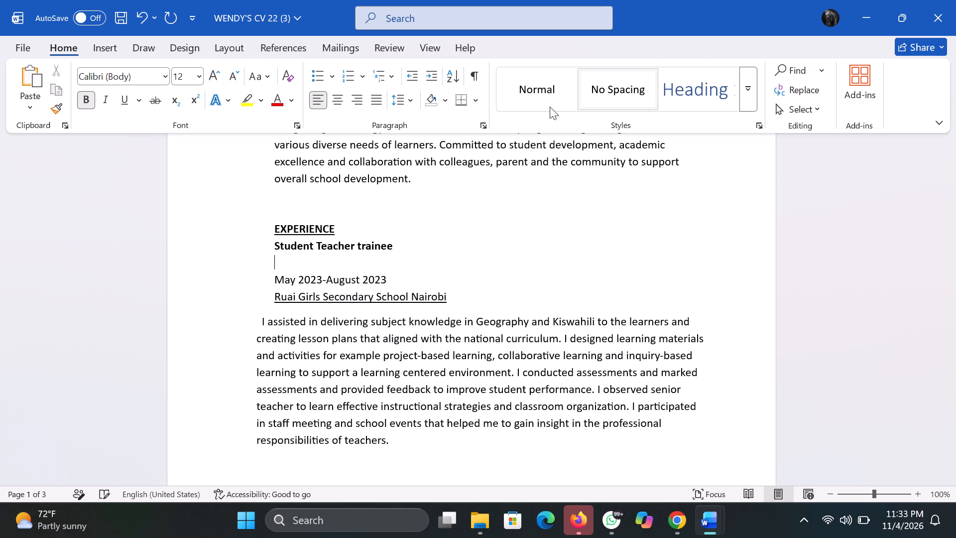
Add three blank lines below the EXPERIENCE heading and paste the copied JSS teacher paragraph on the first, keeping source formatting.
click(340, 227)
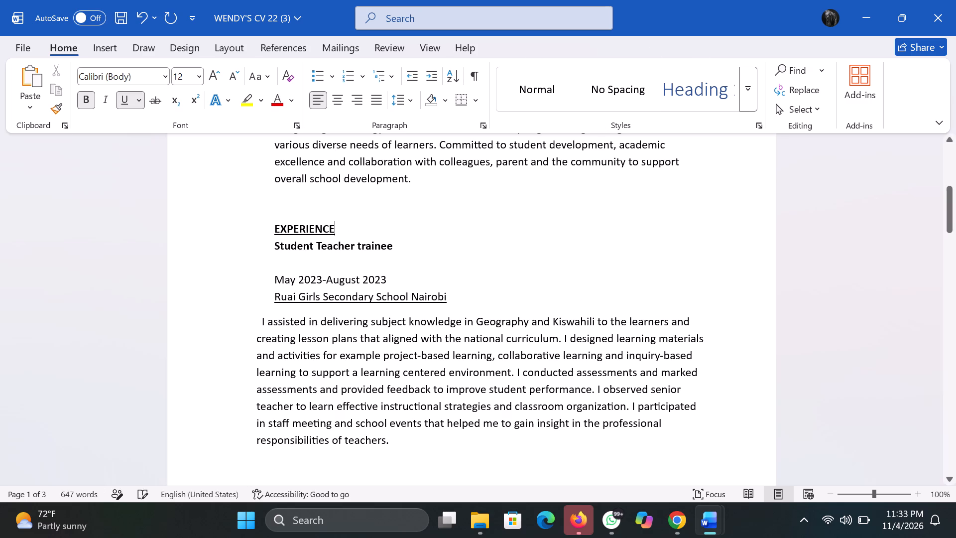
key(Return)
key(Return)
key(Return)
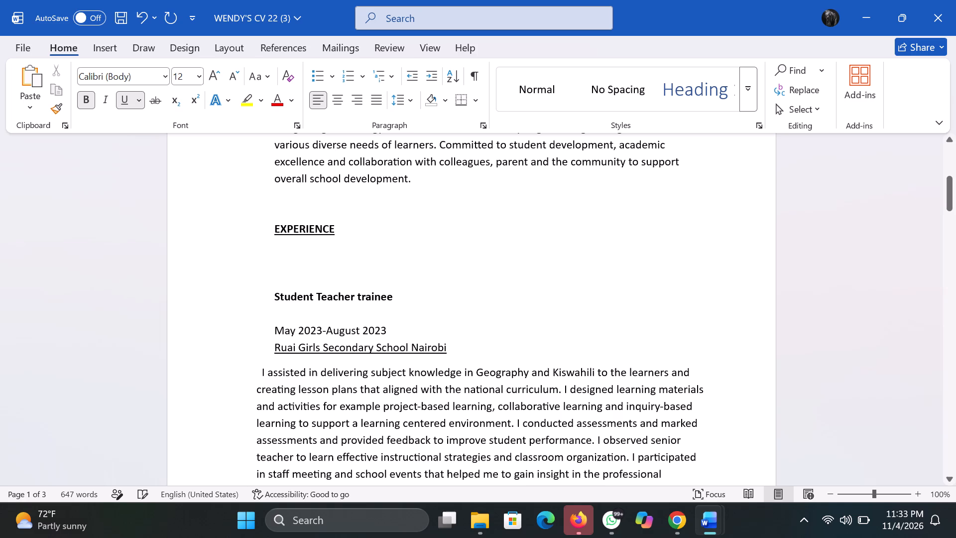
click(277, 249)
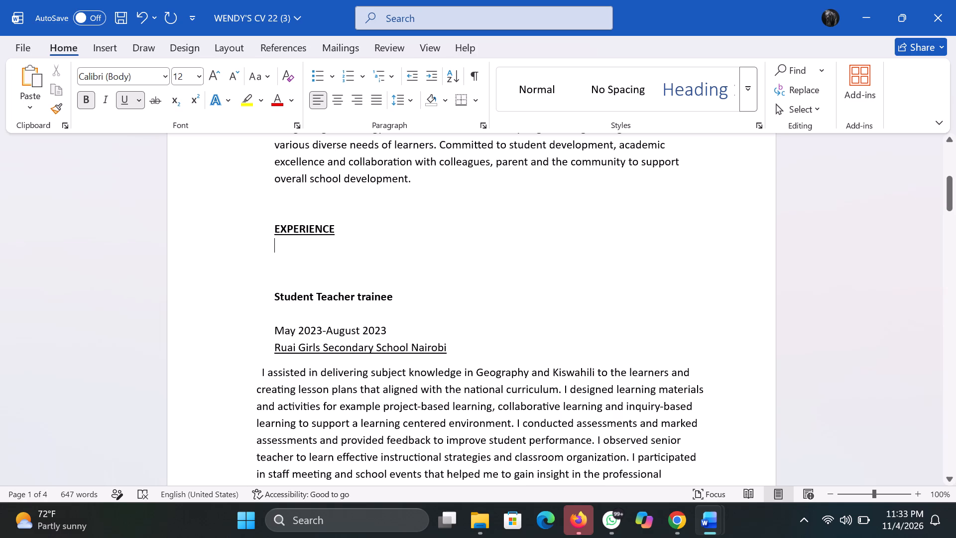
right_click(277, 249)
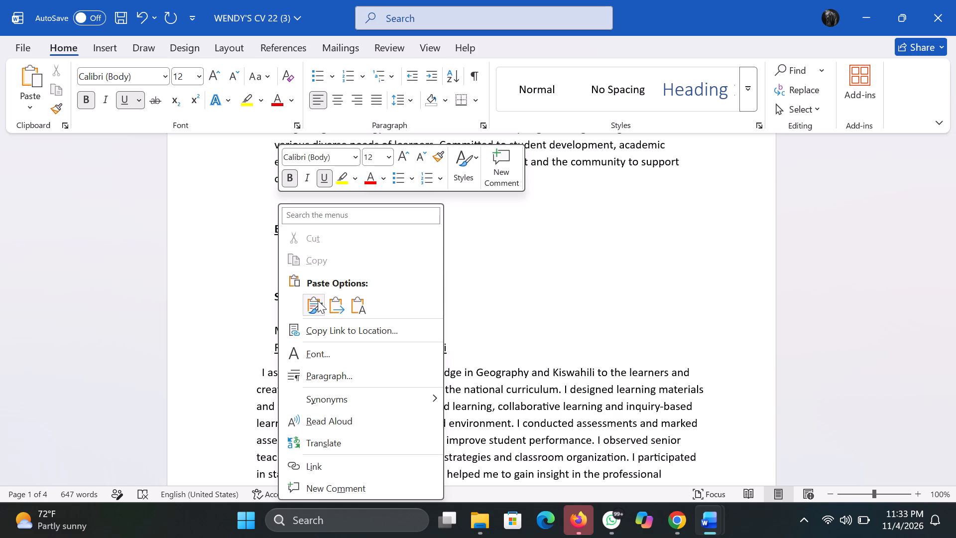
click(318, 300)
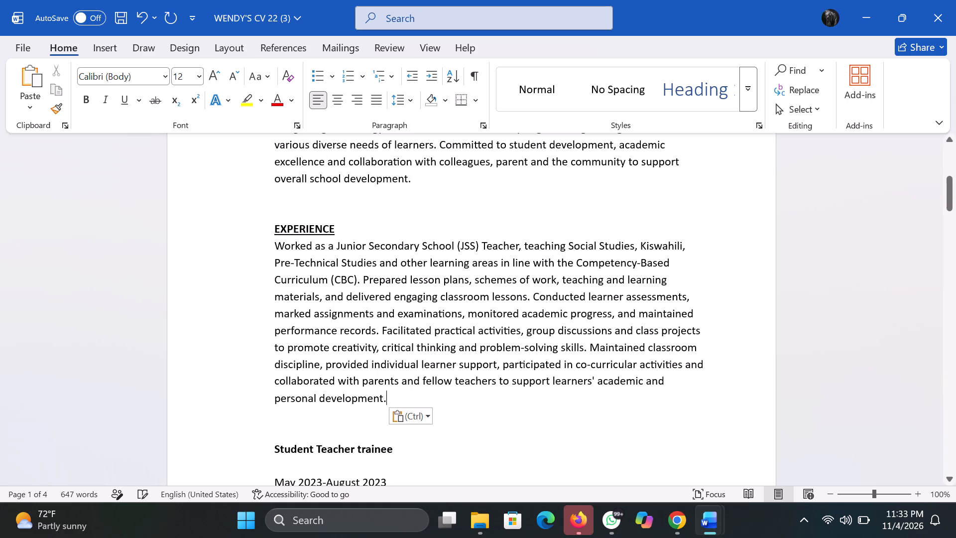
Add a blank line and the date line "January 2026 – October 2026" between the EXPERIENCE heading and the pasted paragraph.
click(335, 229)
key(space)
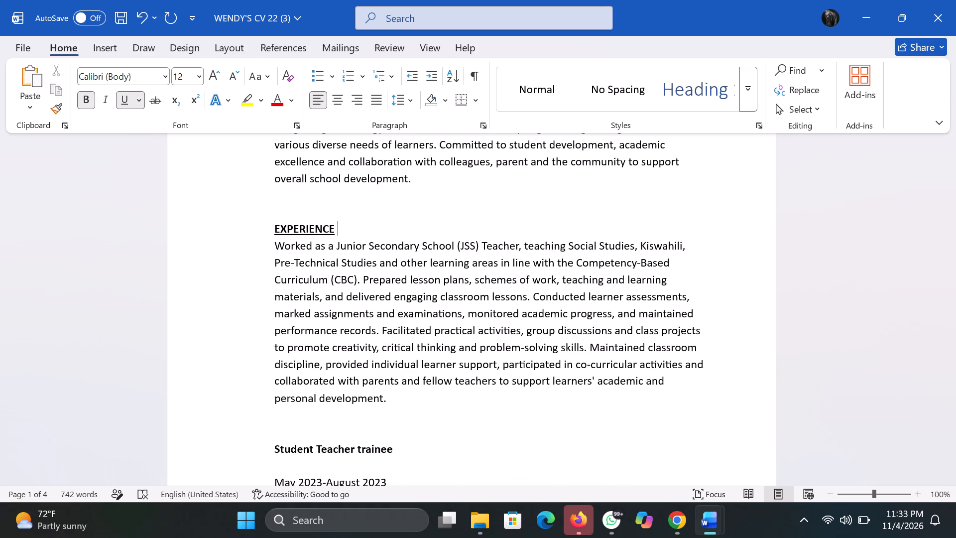
key(Return)
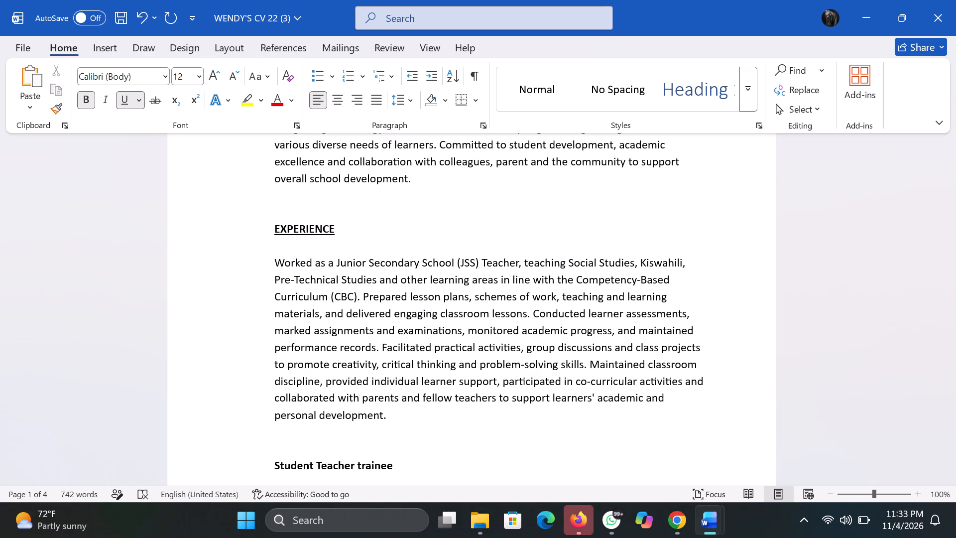
key(Return)
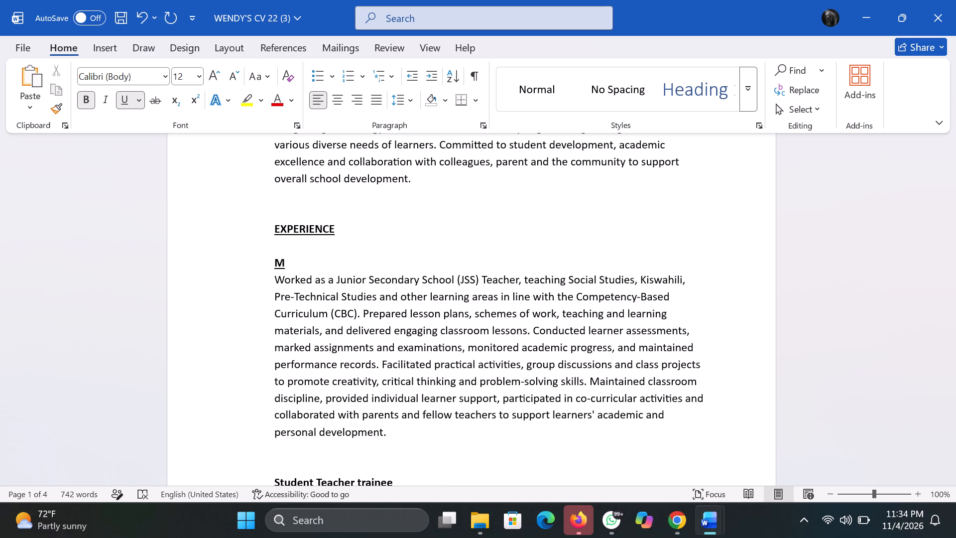
key(a)
key(BackSpace)
key(BackSpace)
text(anua)
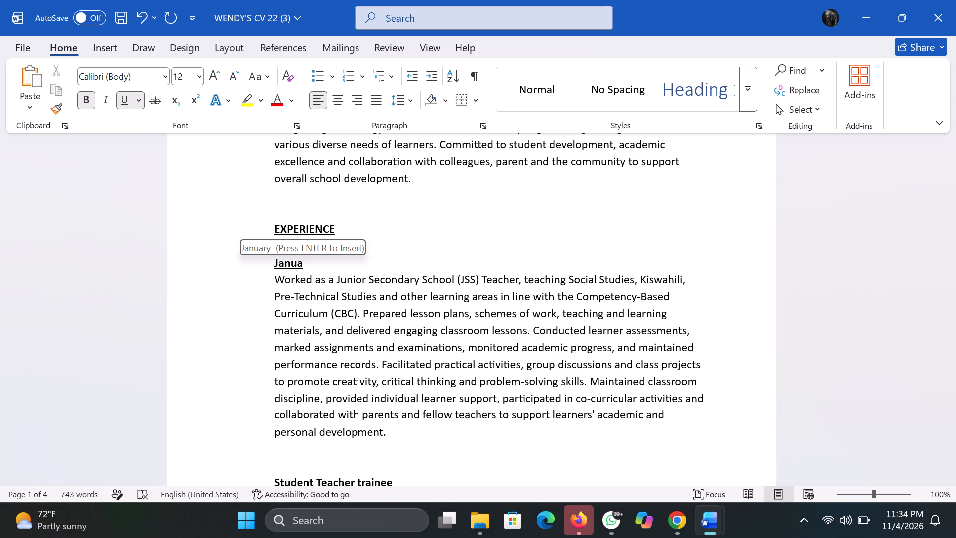
text(ry)
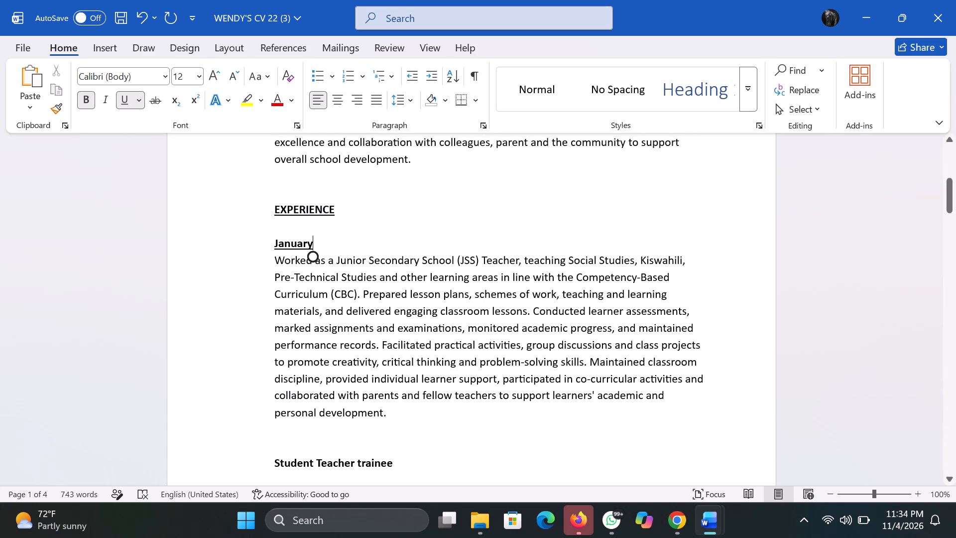
key(space)
text(2026)
key(space)
text(-)
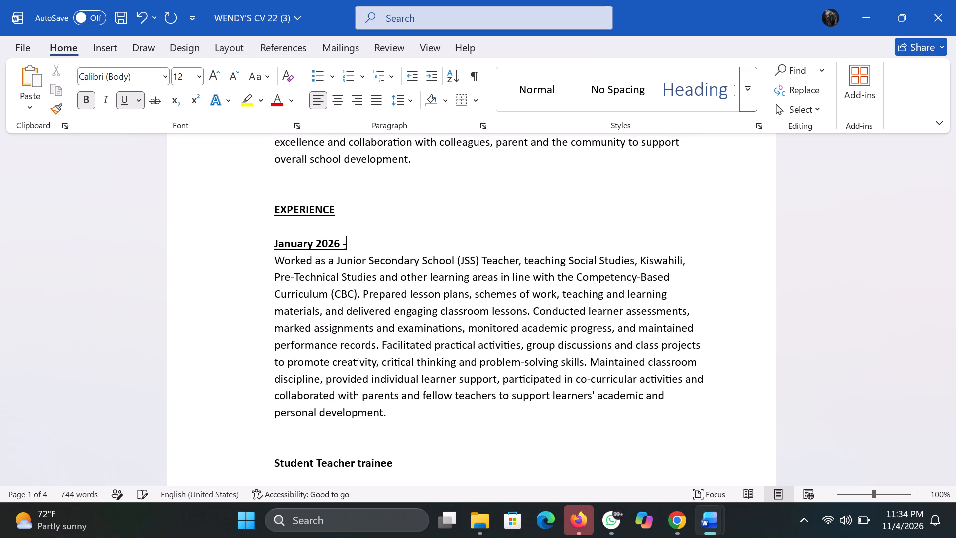
key(space)
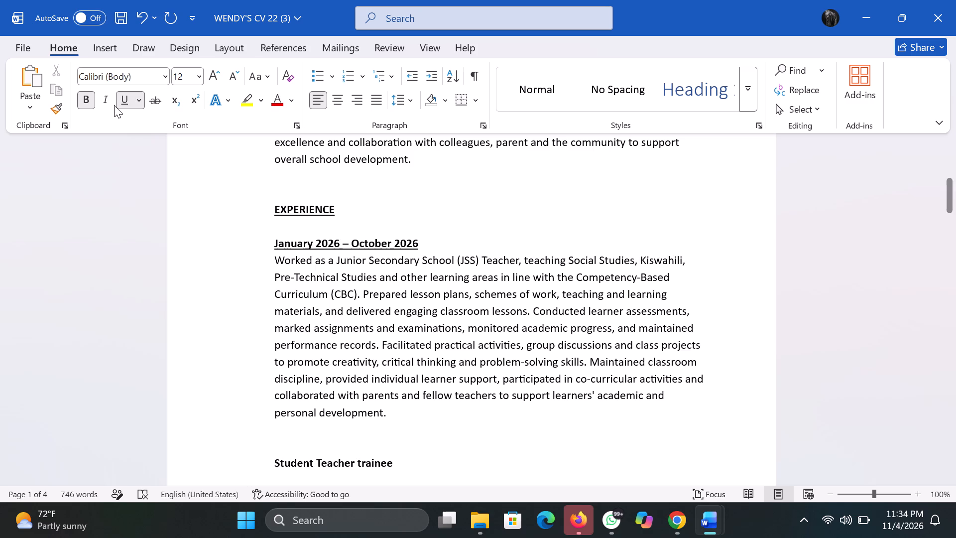
Apply a double underline to the "January 2026 – October 2026" line.
click(141, 96)
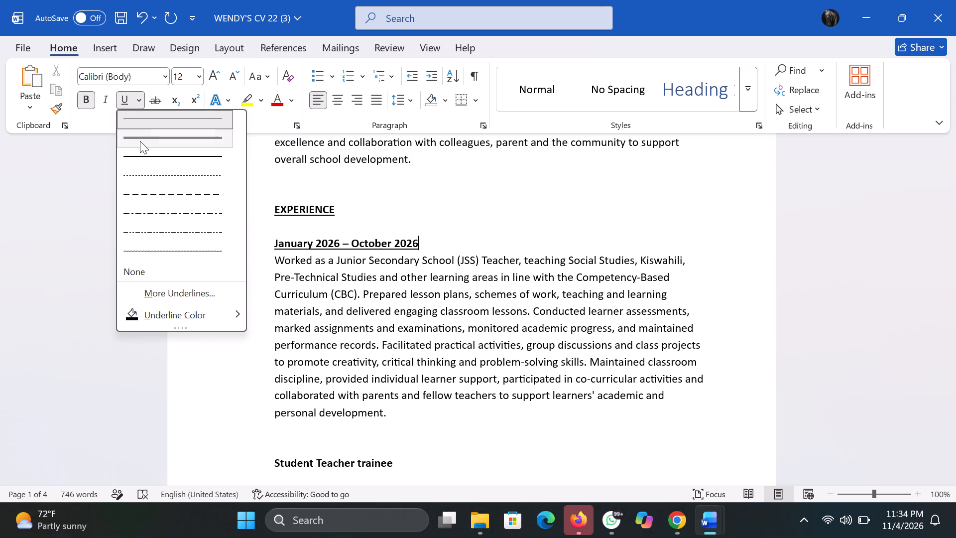
click(146, 135)
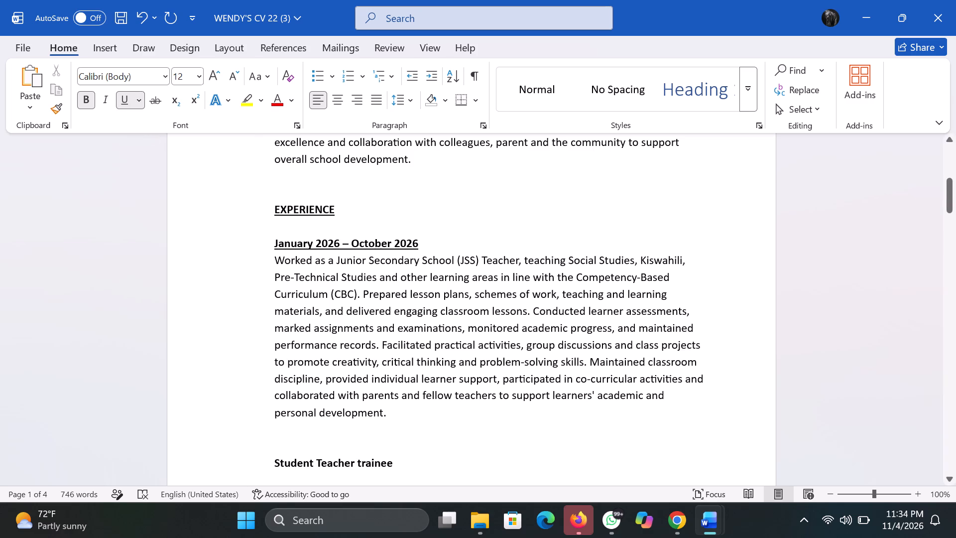
drag(271, 245, 420, 238)
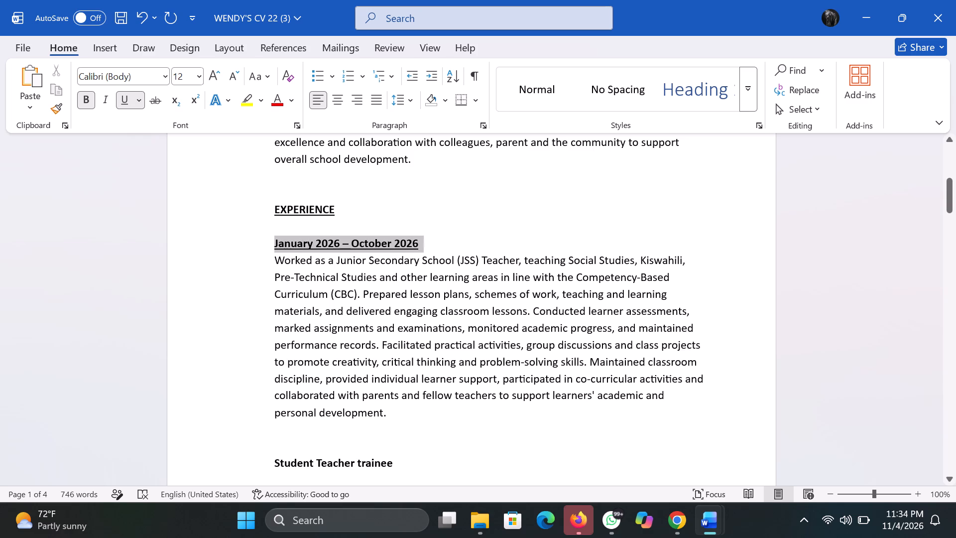
drag(420, 238, 421, 237)
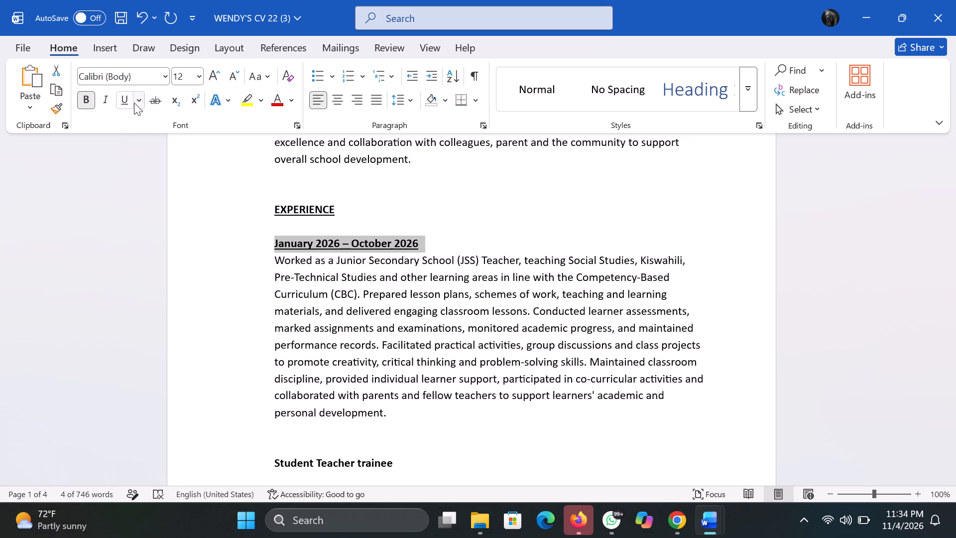
click(136, 103)
click(148, 136)
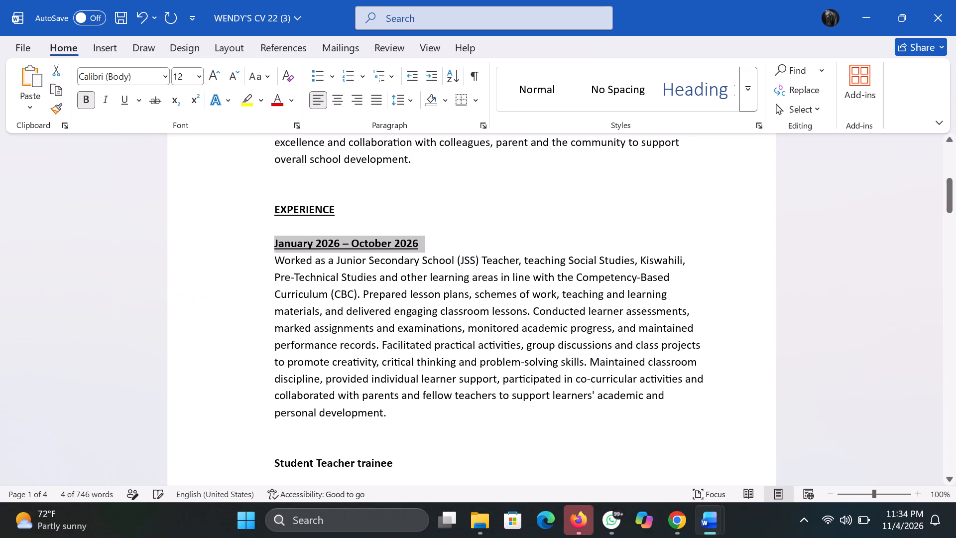
click(350, 208)
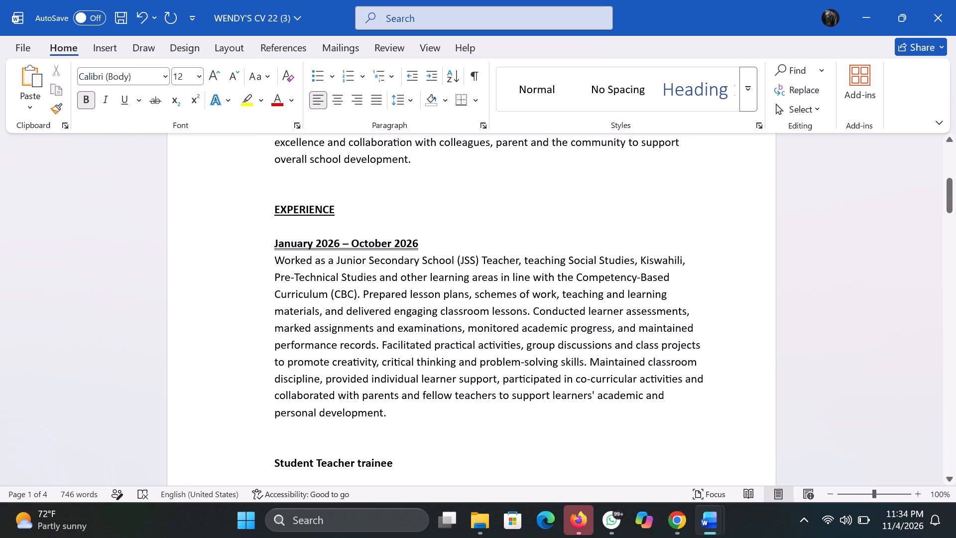
Add a new line directly below the "January 2026 – October 2026" dates, with underlining set to none.
click(417, 243)
key(BackSpace)
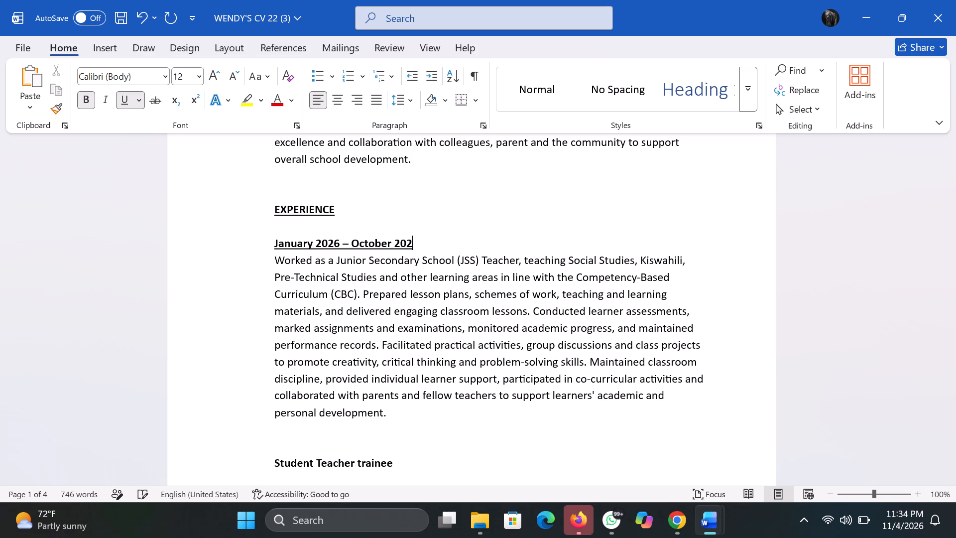
key(6)
key(Return)
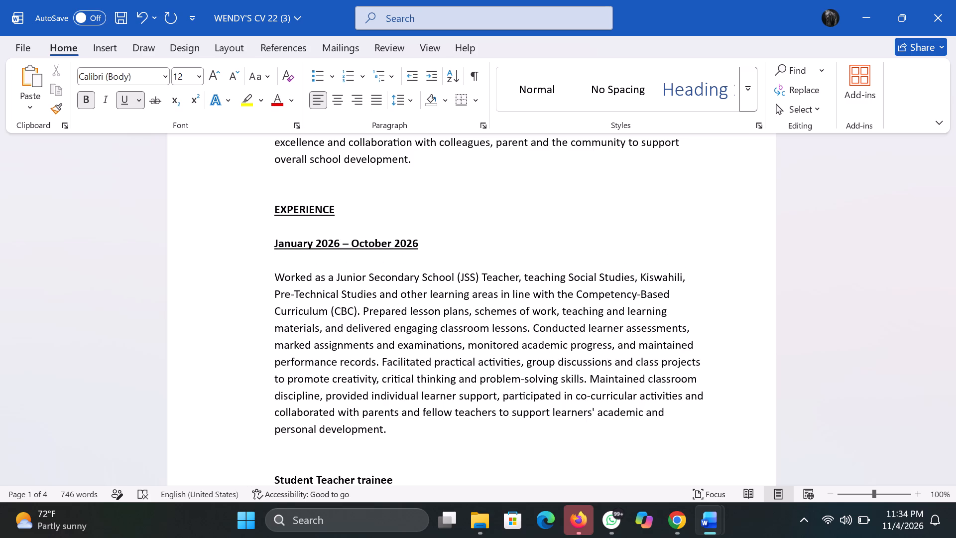
key(BackSpace)
click(140, 102)
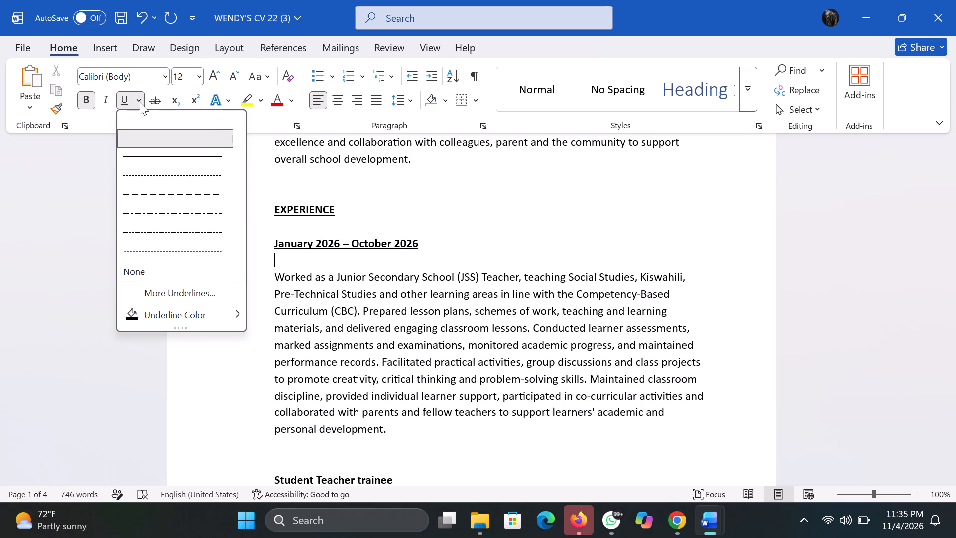
click(138, 269)
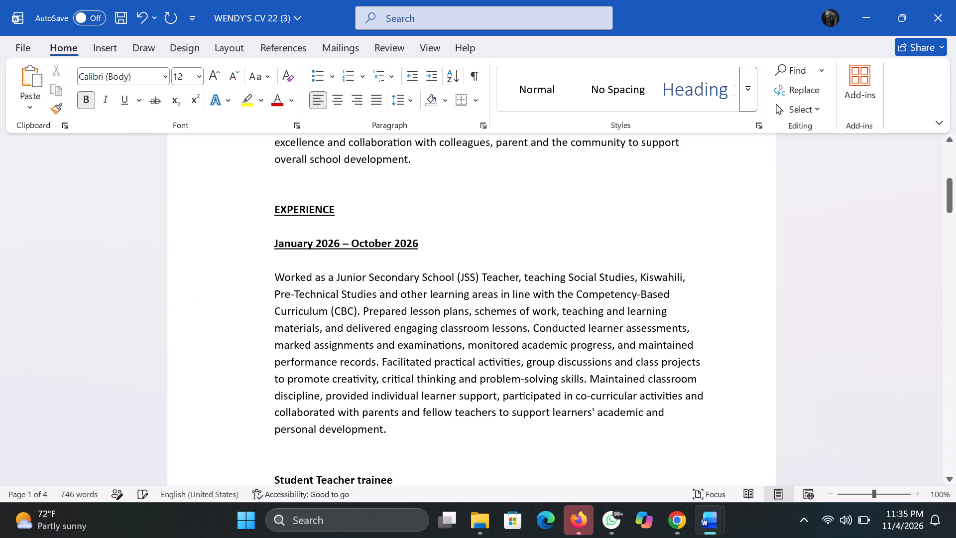
Enter the bold job title for the Junior Secondary School teaching post below the dates, correcting the misspelt "Scool TEcher".
key(j)
key(BackSpace)
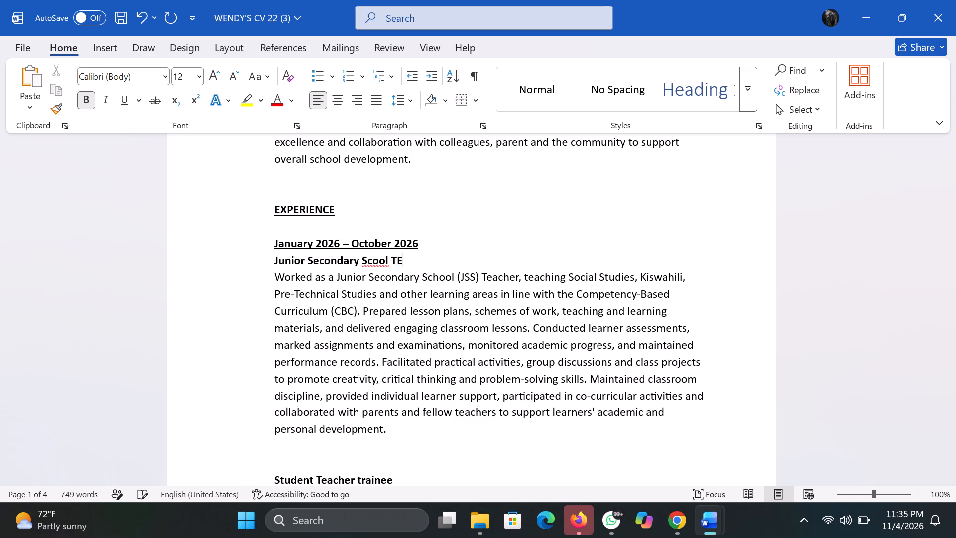
text(cher)
key(BackSpace)
key(BackSpace)
key(BackSpace)
key(BackSpace)
key(BackSpace)
key(BackSpace)
key(BackSpace)
key(BackSpace)
key(BackSpace)
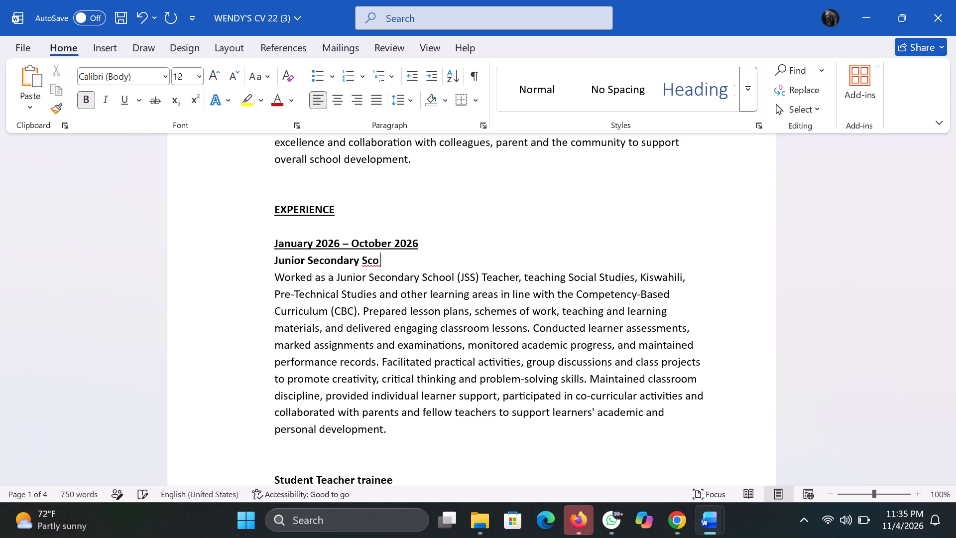
key(BackSpace)
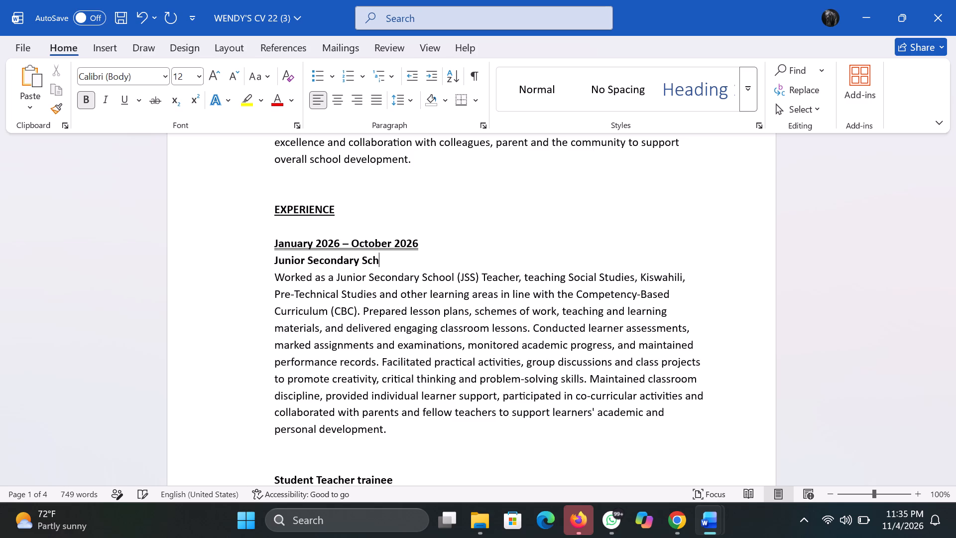
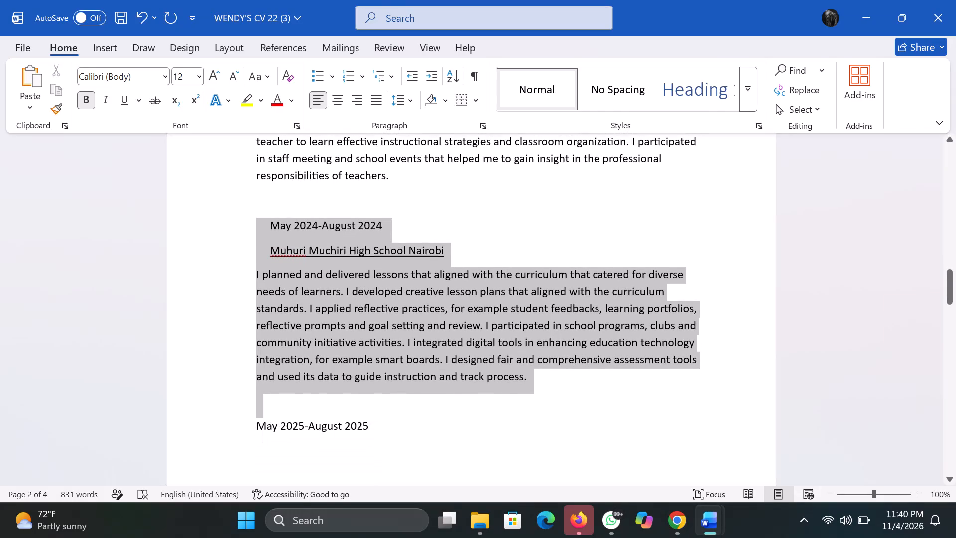
Copy the selected May 2024-August 2024 Muhuri Muchiri High School Nairobi entry together with its description paragraph.
right_click(624, 384)
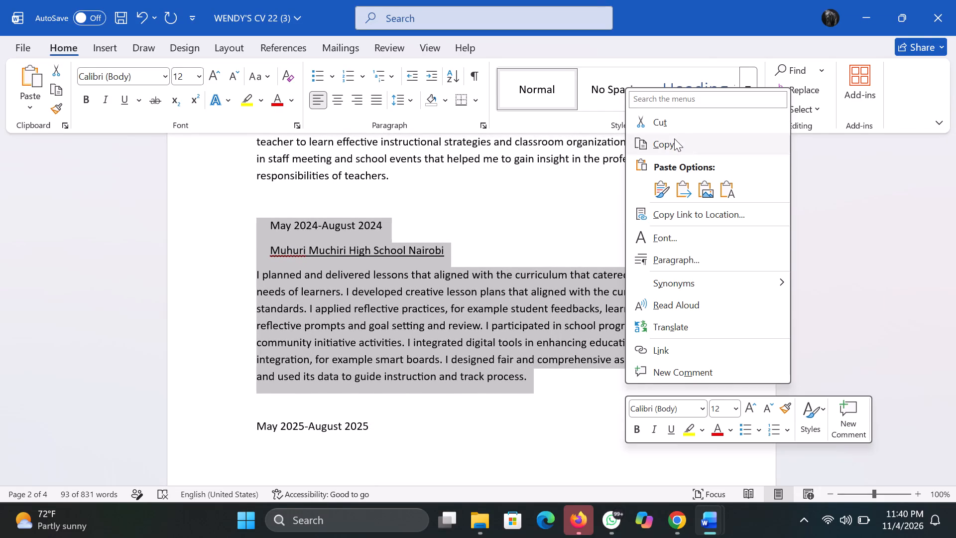
click(674, 138)
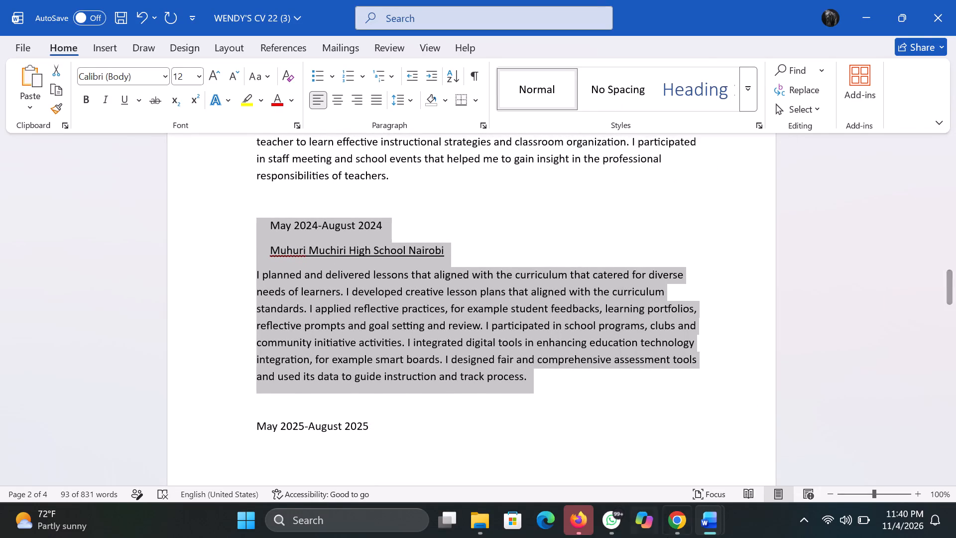
Launch the Kuro app from the recent apps.
click(372, 523)
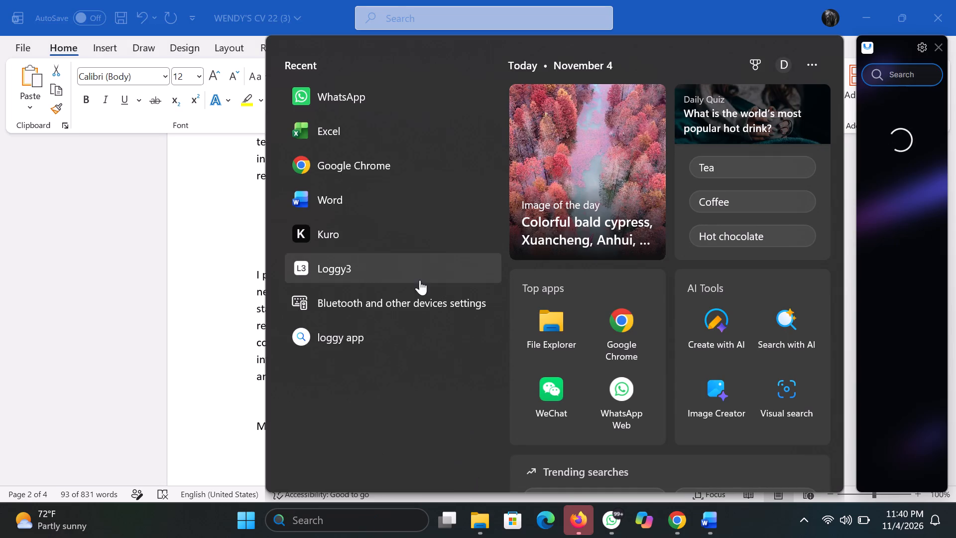
click(395, 232)
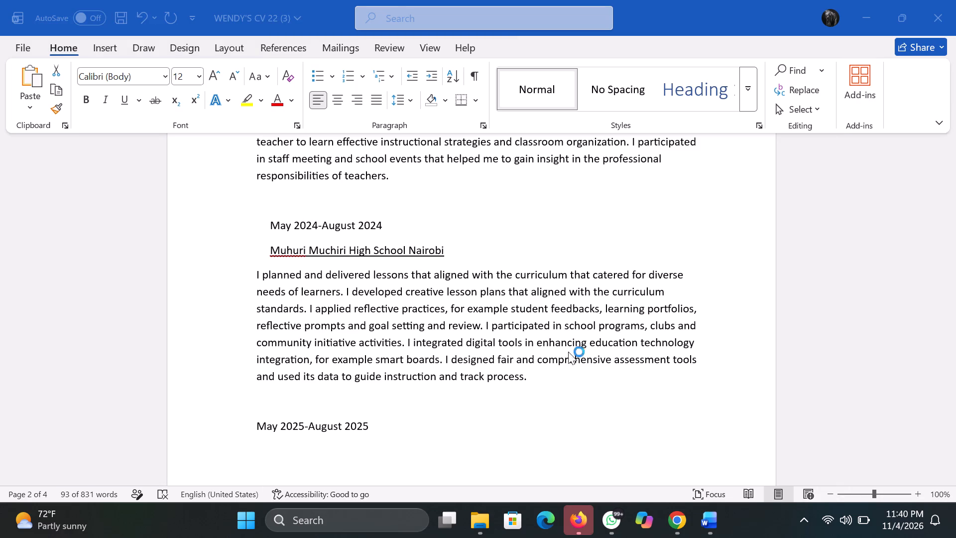
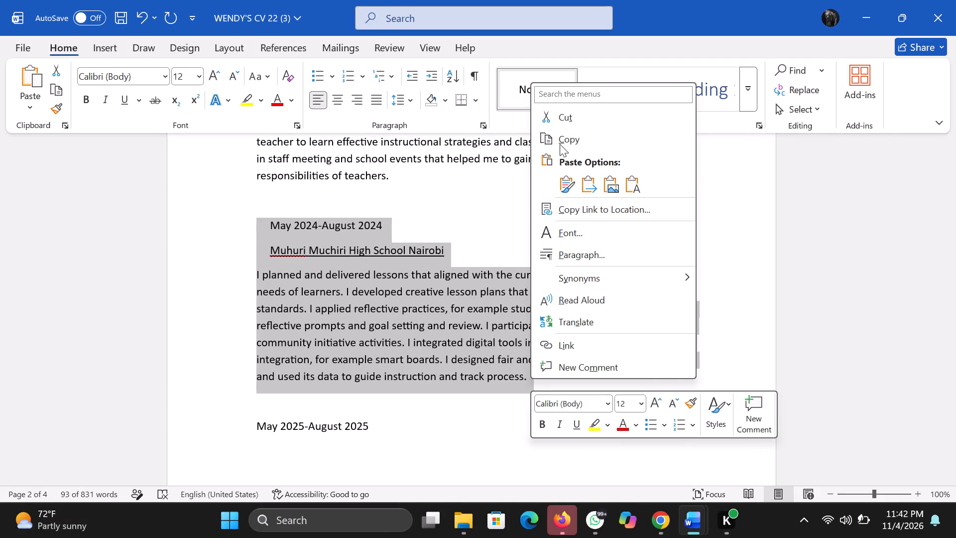
Copy the selected May 2024-August 2024 Muhuri Muchiri High School Nairobi entry with its description paragraph.
click(563, 137)
scroll(534, 147, up, 4)
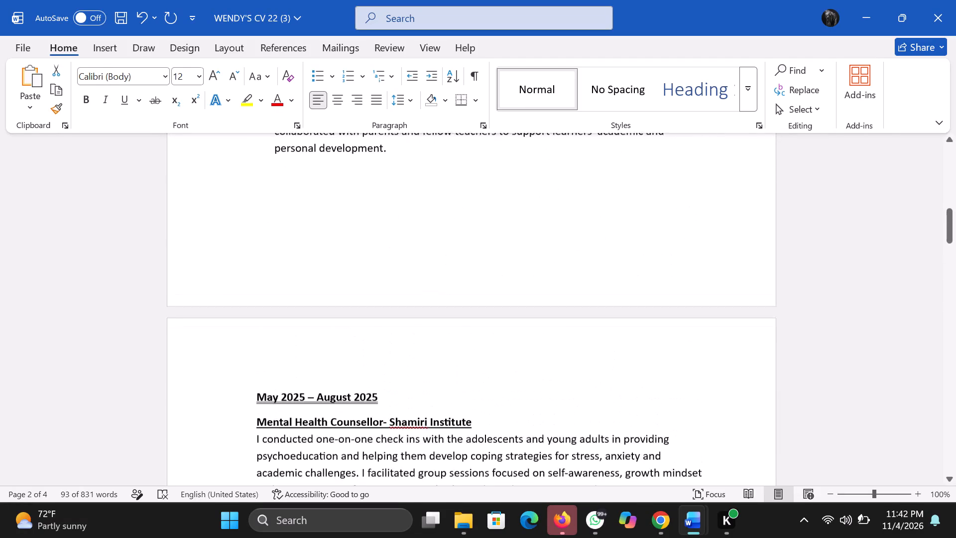
scroll(534, 147, up, 2)
scroll(534, 147, down, 2)
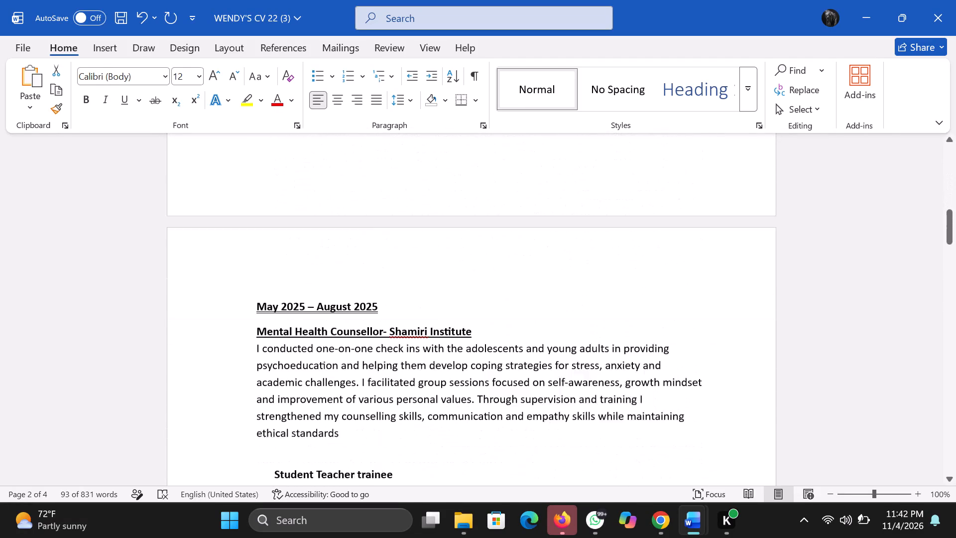
scroll(534, 147, down, 2)
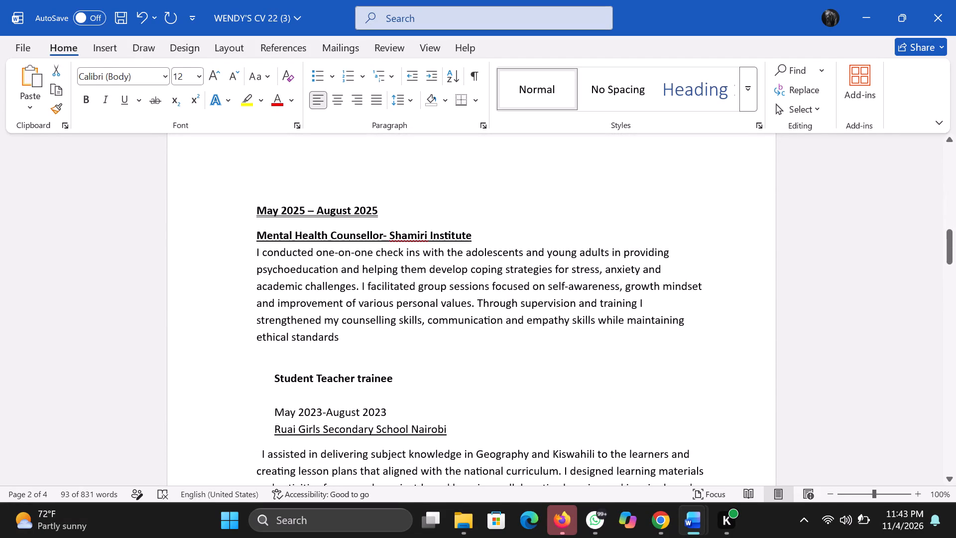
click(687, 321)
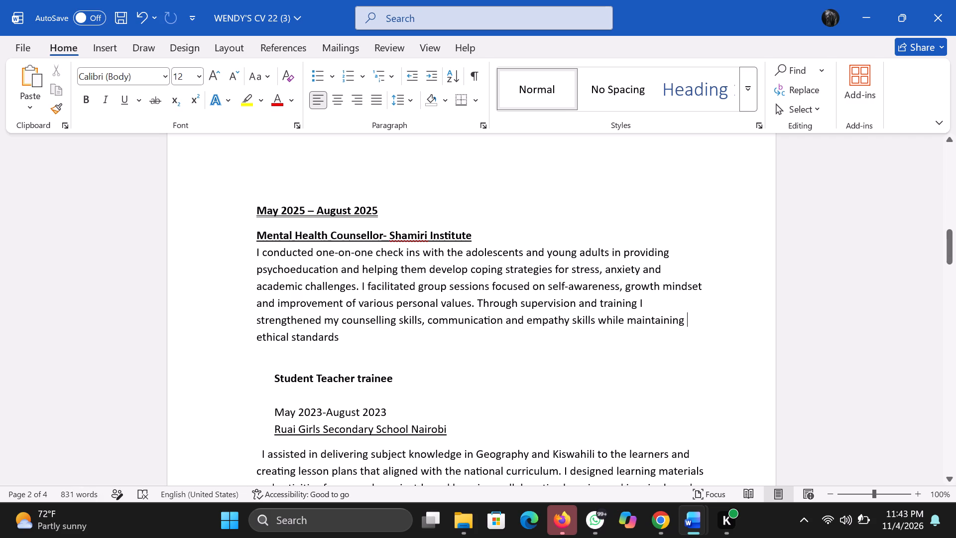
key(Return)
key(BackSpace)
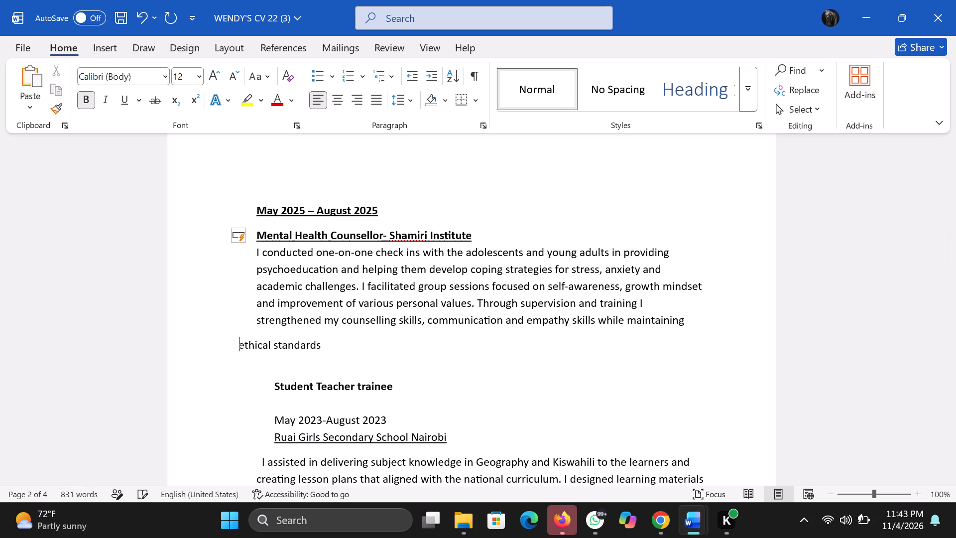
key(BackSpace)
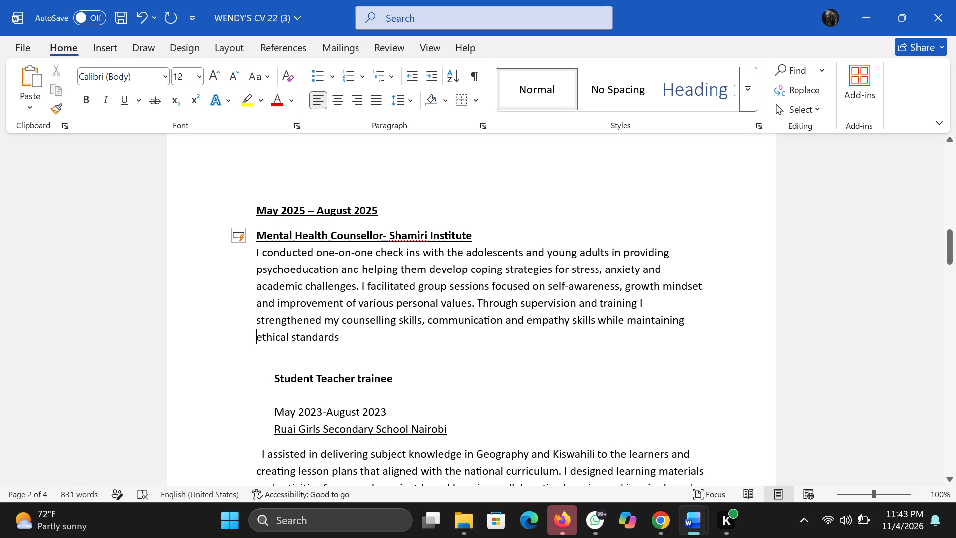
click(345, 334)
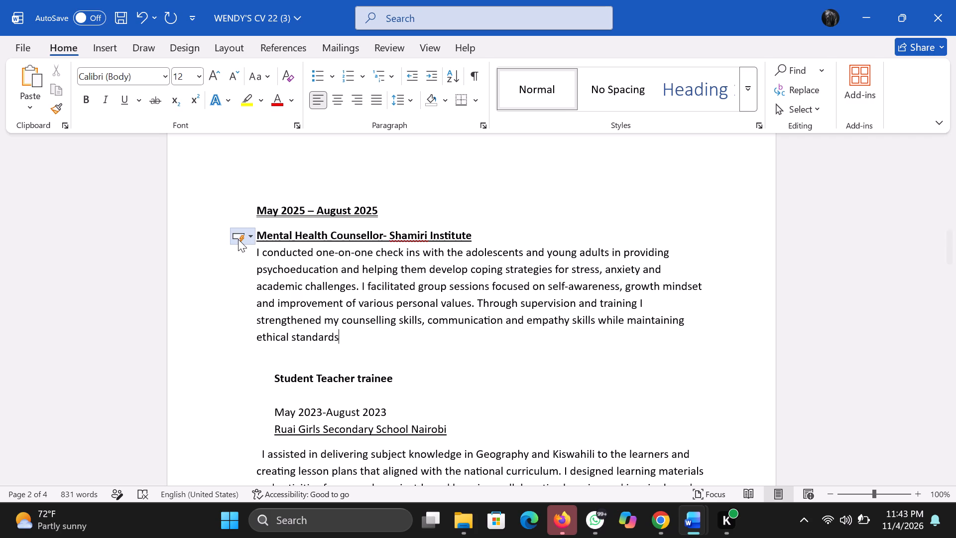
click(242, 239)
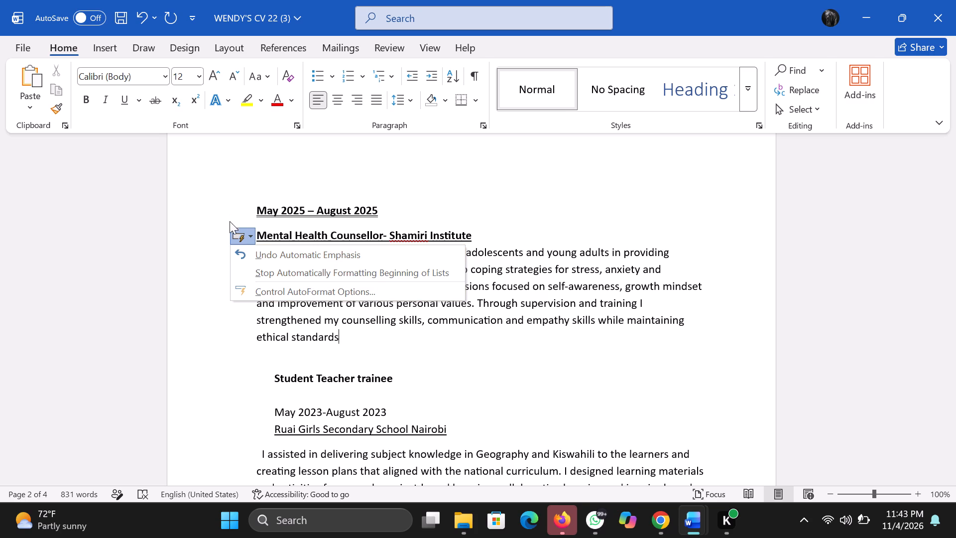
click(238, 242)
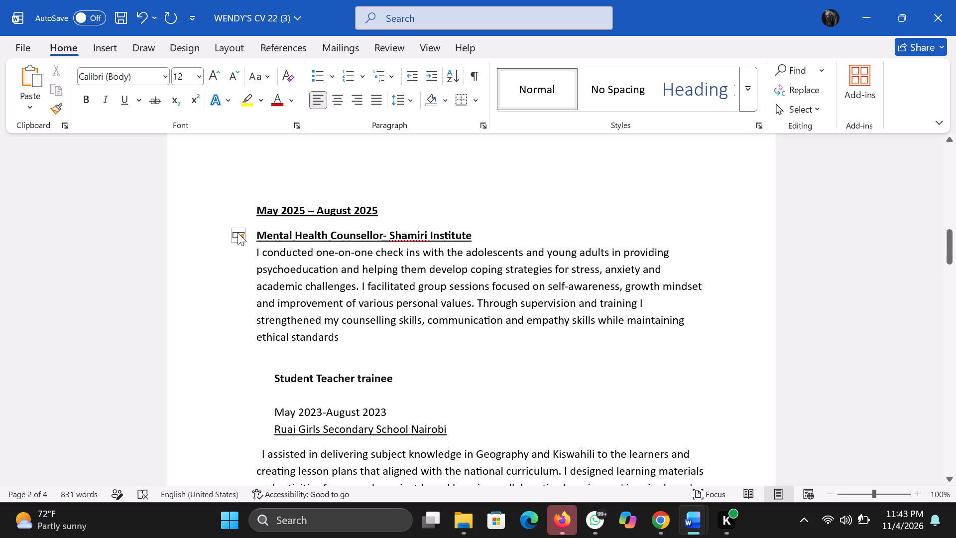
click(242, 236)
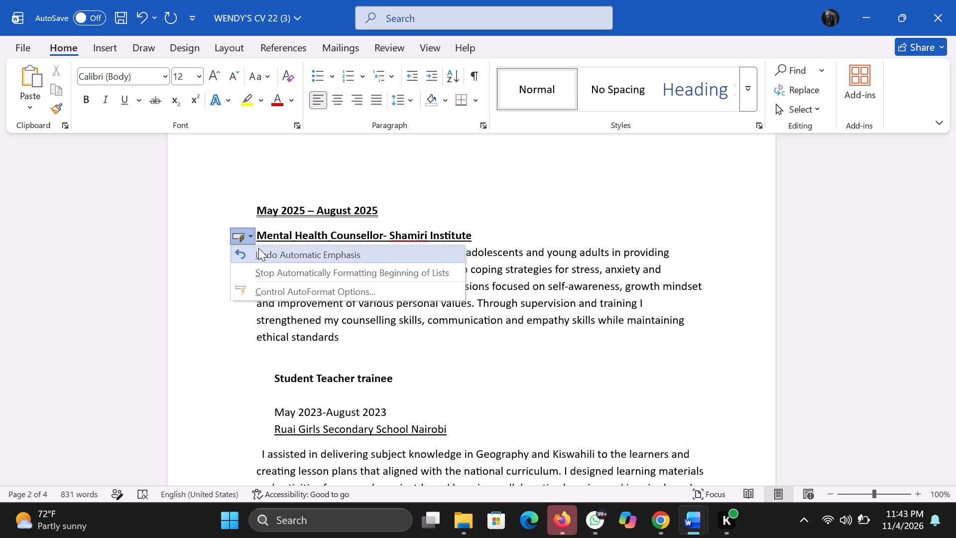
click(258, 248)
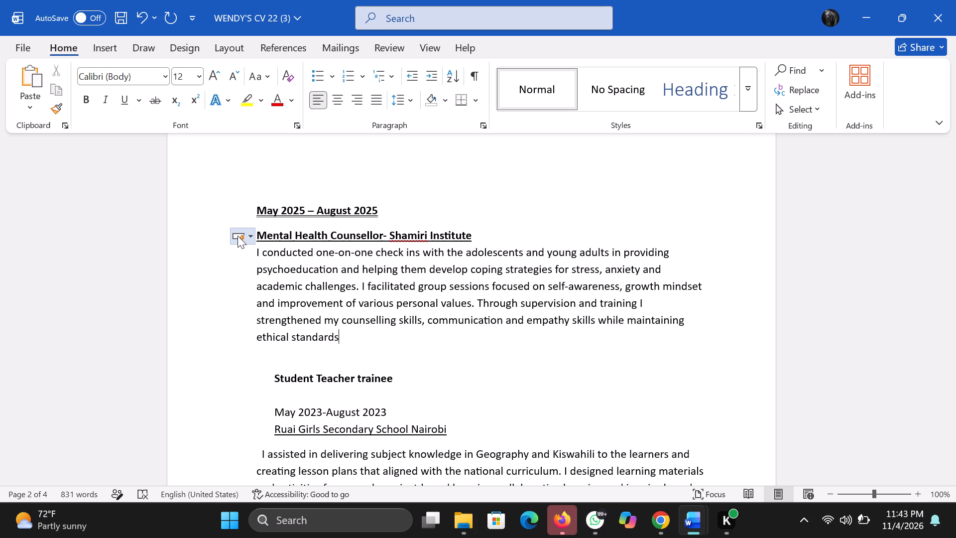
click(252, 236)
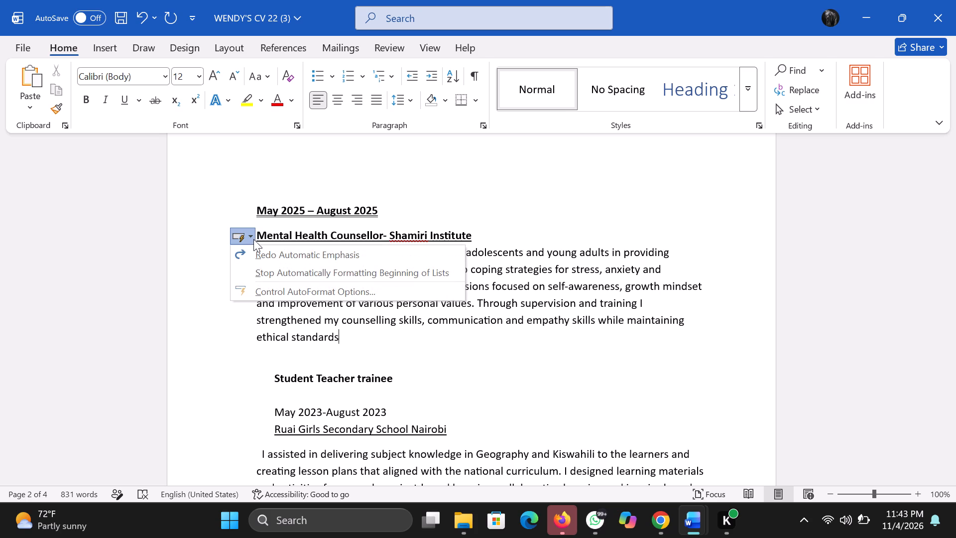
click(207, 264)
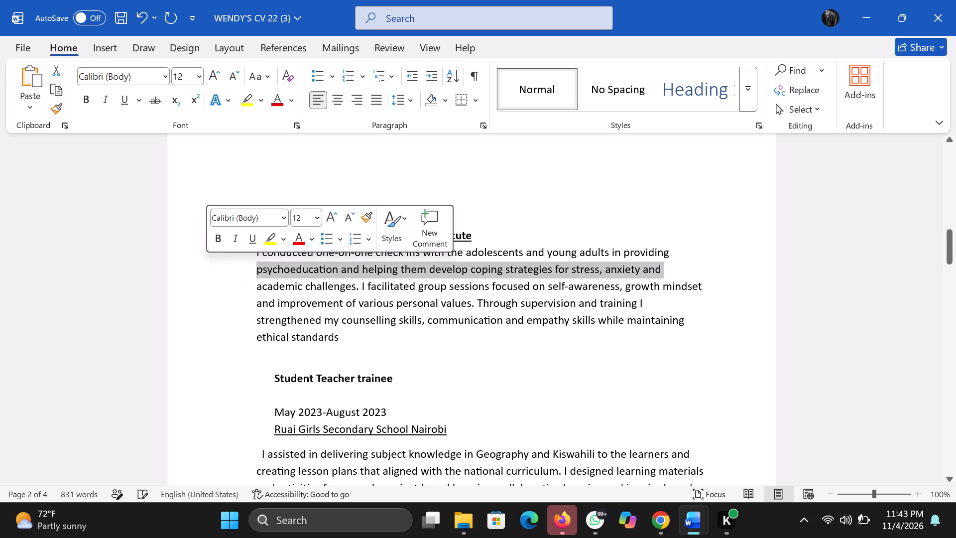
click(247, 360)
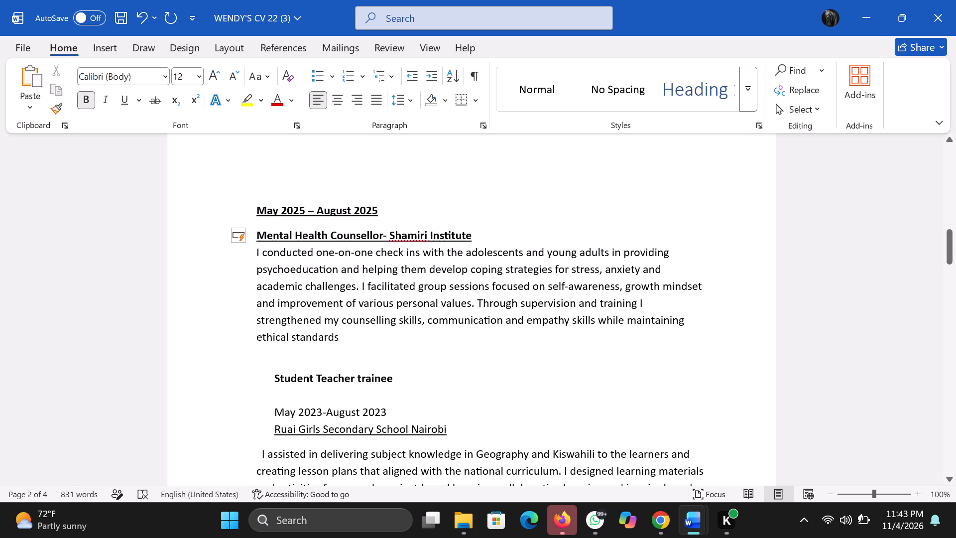
Paste the copied entry with source formatting below the Mental Health Counsellor paragraph, starting it on its own line after a blank line.
click(341, 342)
key(Return)
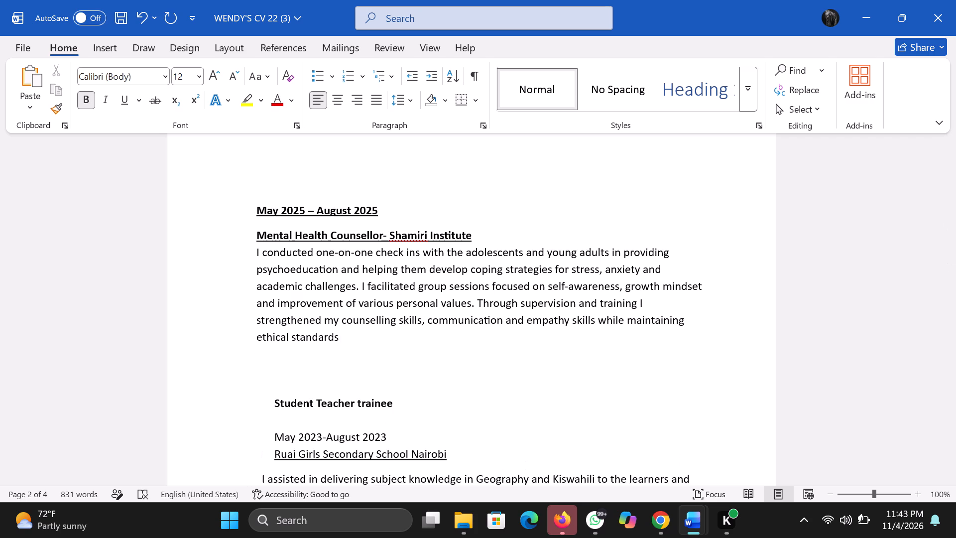
right_click(341, 342)
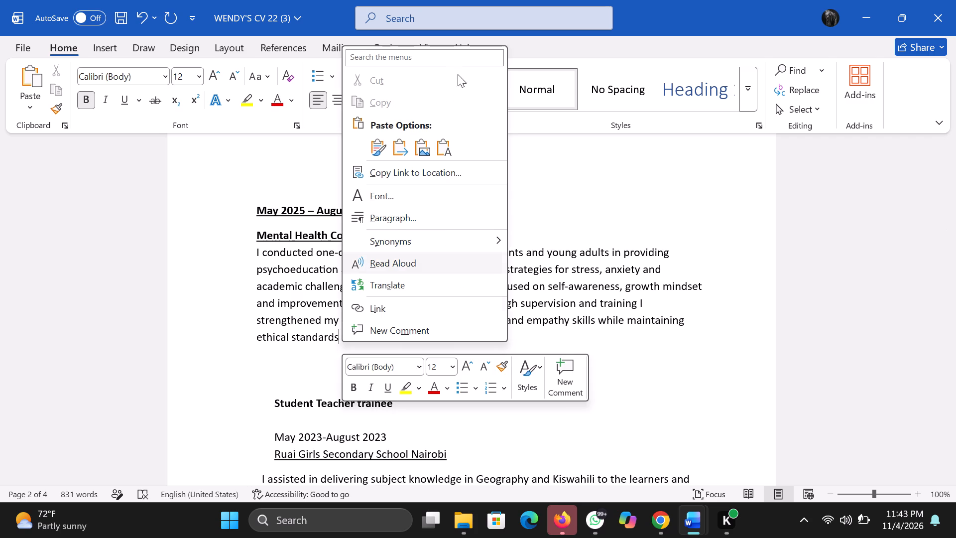
click(373, 155)
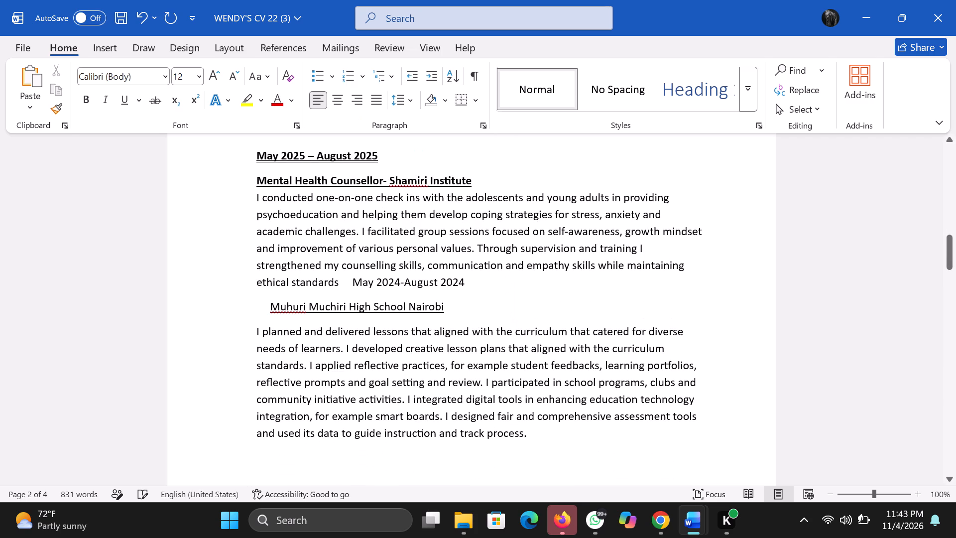
click(352, 285)
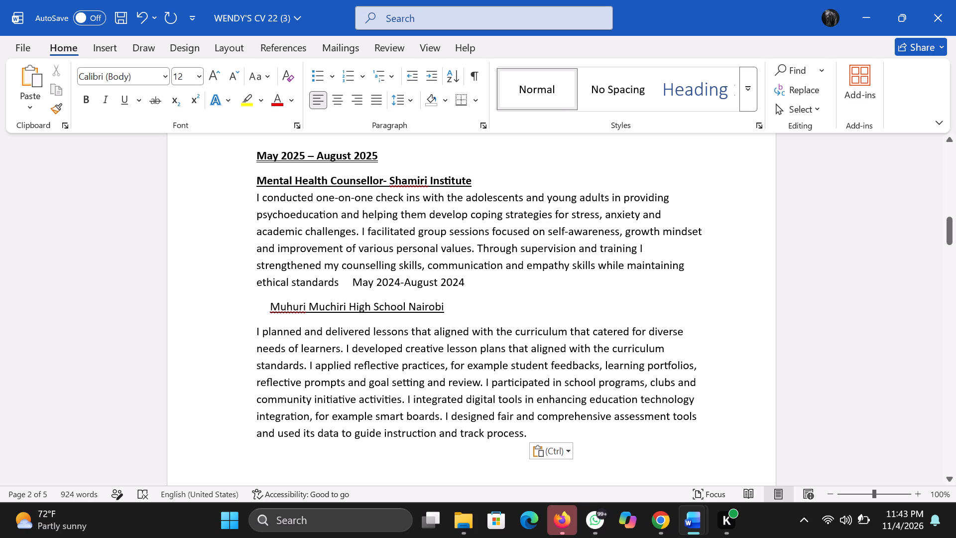
key(Return)
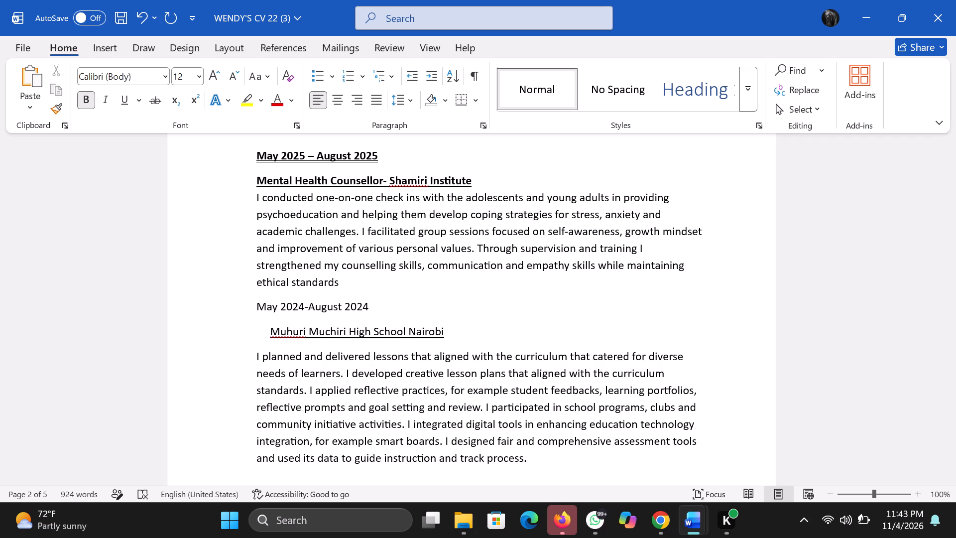
key(Return)
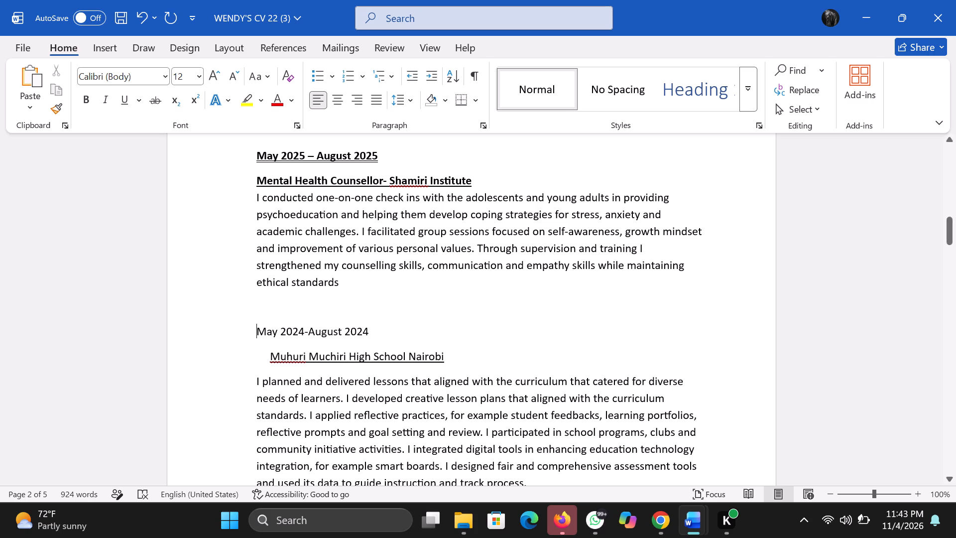
Remove the leading spaces before Muhuri Muchiri High School Nairobi in the pasted entry.
click(273, 355)
key(BackSpace)
key(BackSpace)
key(BackSpace)
key(BackSpace)
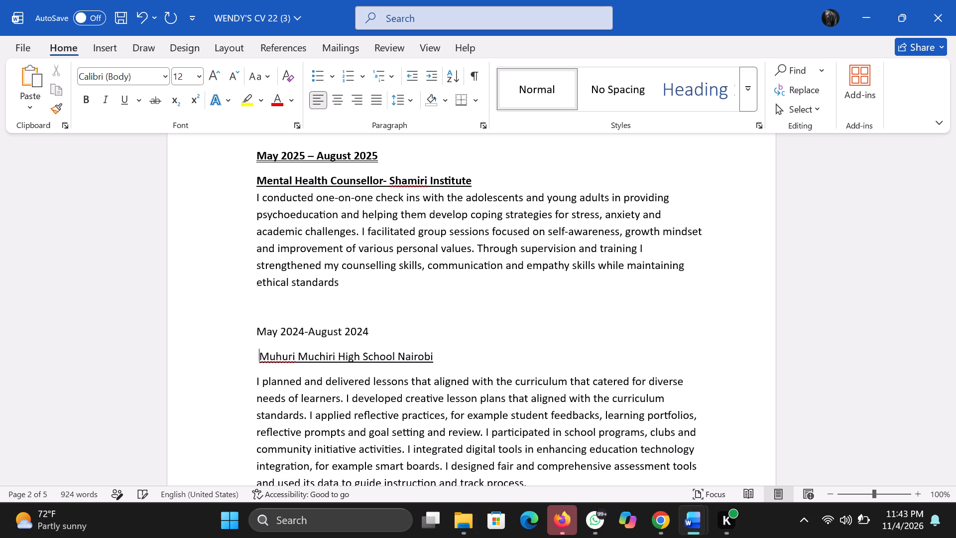
key(BackSpace)
scroll(313, 281, left, 1)
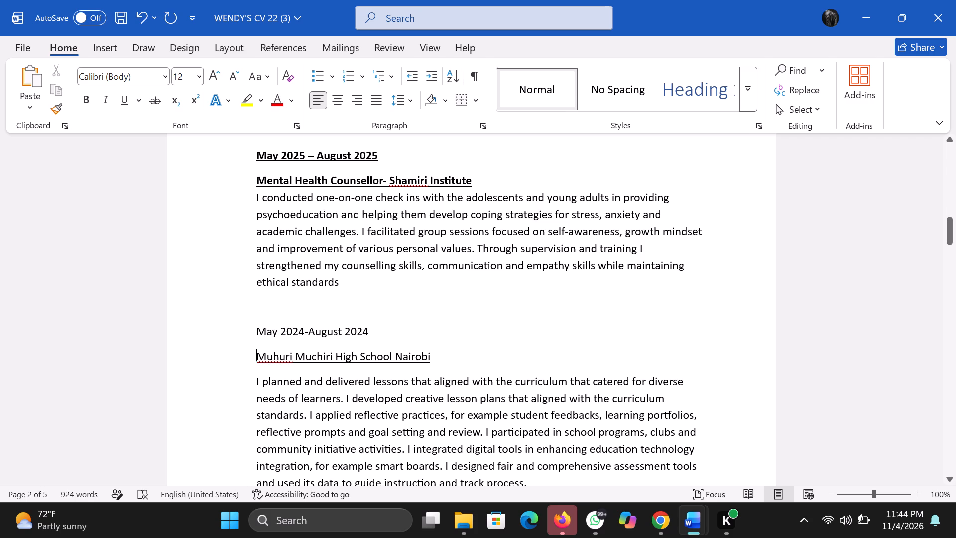
Add another blank line between the Mental Health Counsellor paragraph and the May 2024-August 2024 date.
scroll(345, 284, down, 1)
click(345, 284)
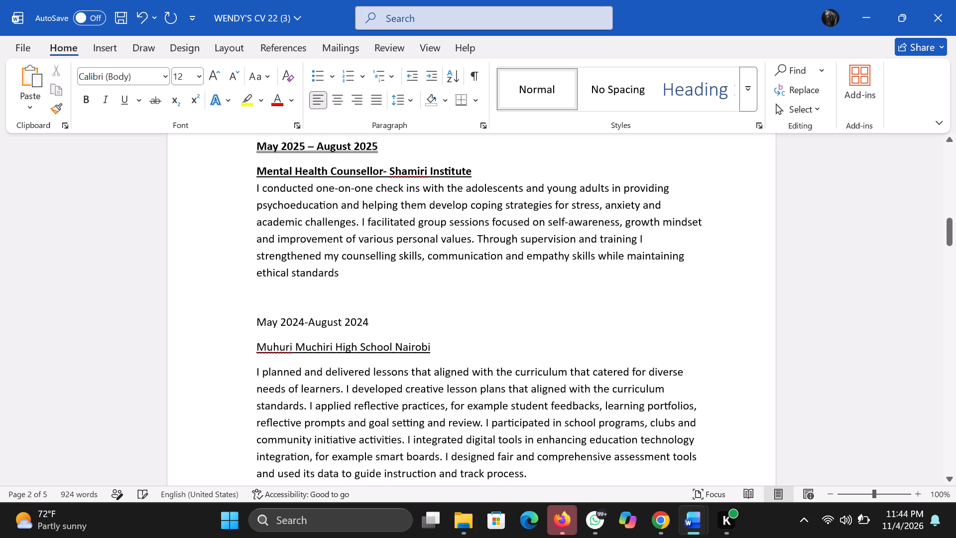
key(Return)
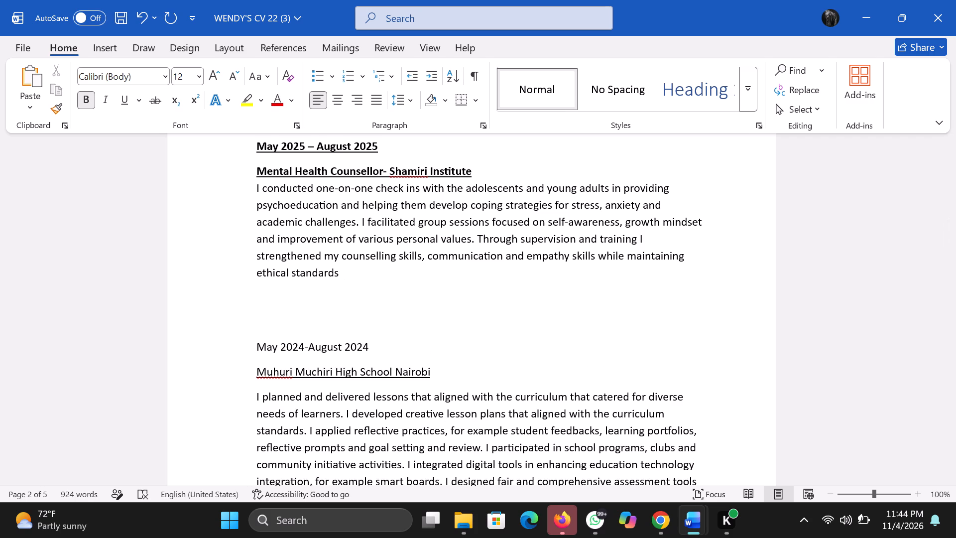
click(263, 323)
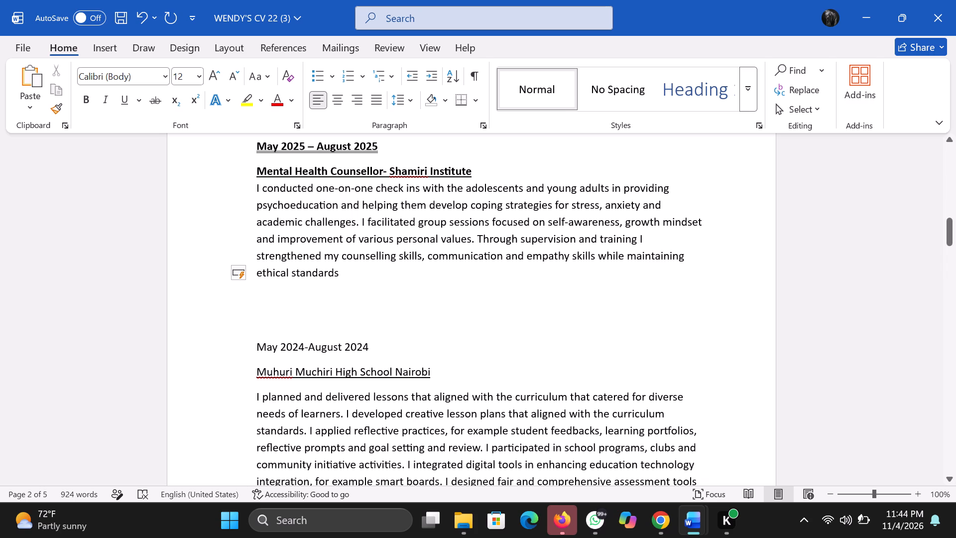
Insert the job title "Student Teacher Trainee" on a new line beneath the May 2024-August 2024 date.
click(377, 346)
key(Return)
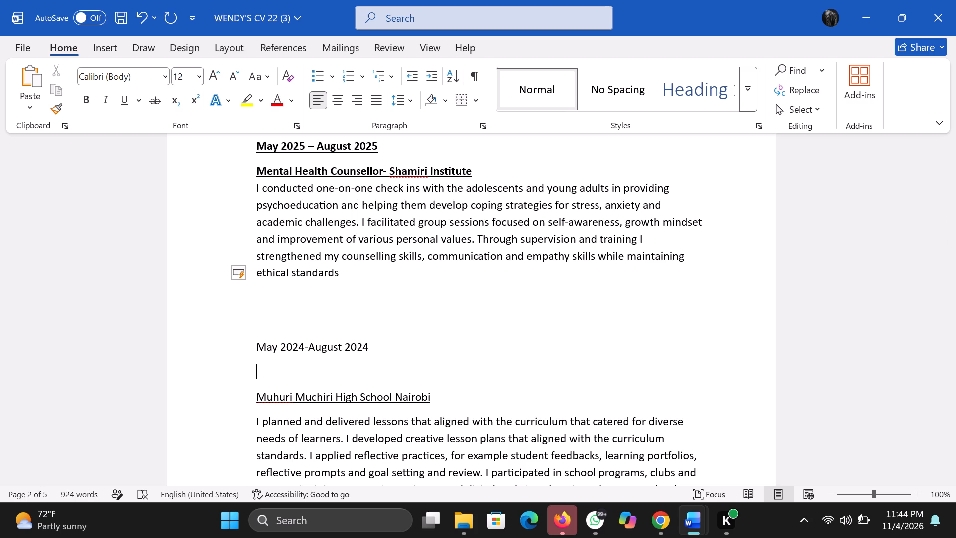
text(tudent)
key(space)
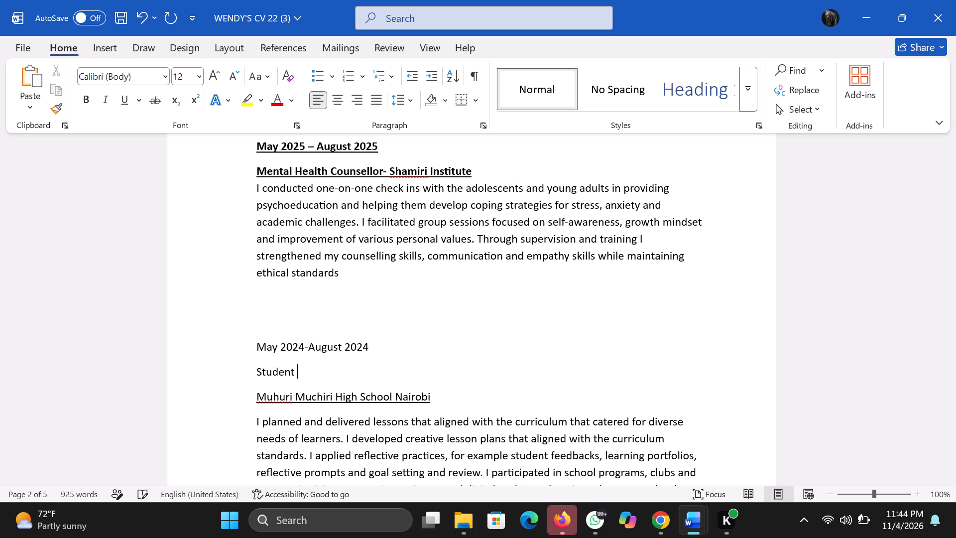
key(t)
key(BackSpace)
text(rainee)
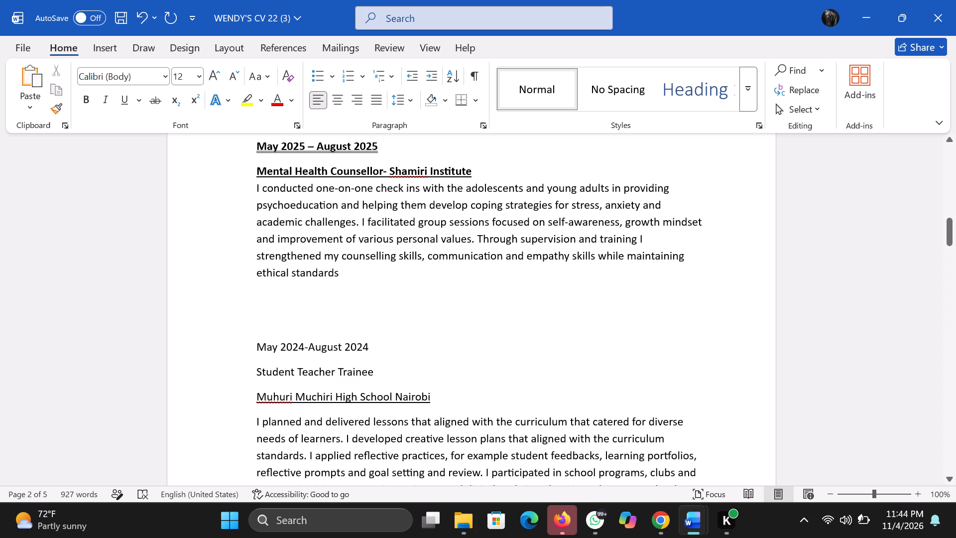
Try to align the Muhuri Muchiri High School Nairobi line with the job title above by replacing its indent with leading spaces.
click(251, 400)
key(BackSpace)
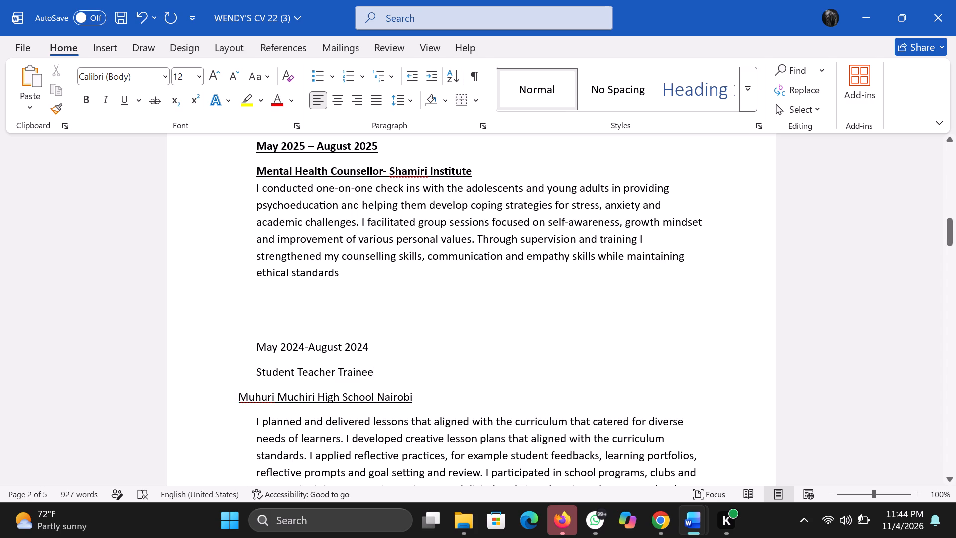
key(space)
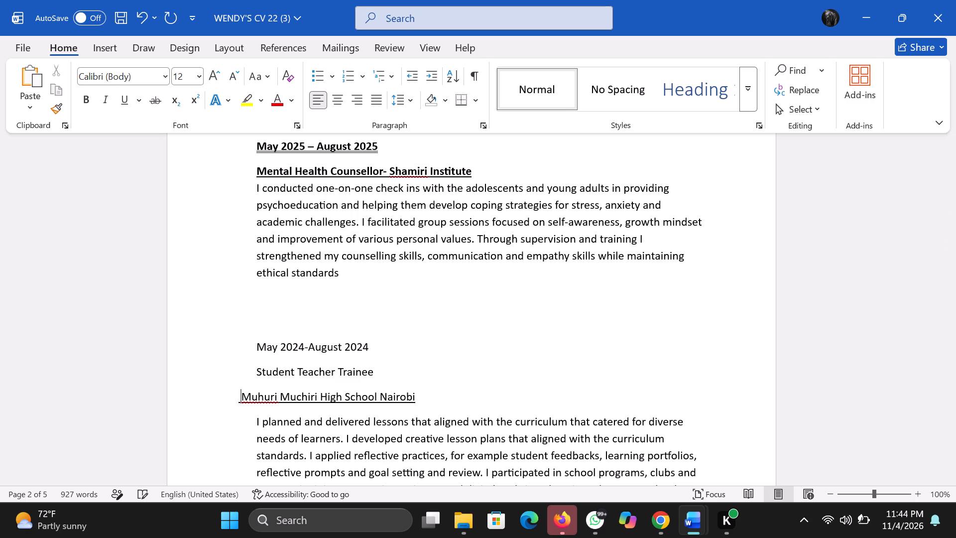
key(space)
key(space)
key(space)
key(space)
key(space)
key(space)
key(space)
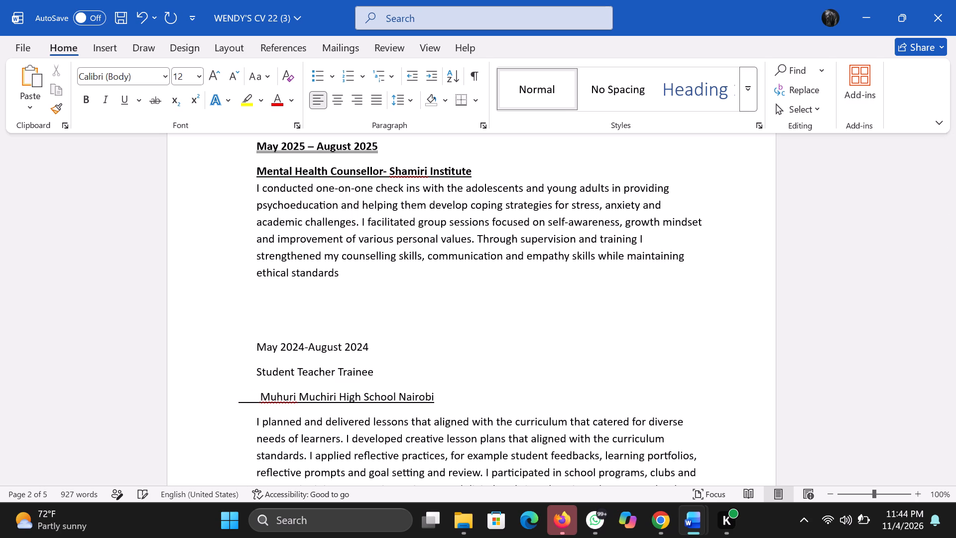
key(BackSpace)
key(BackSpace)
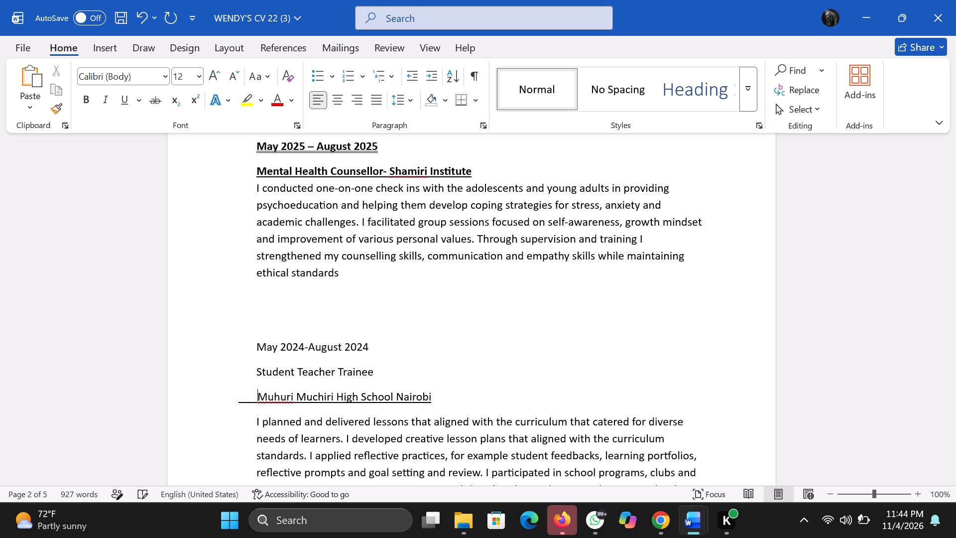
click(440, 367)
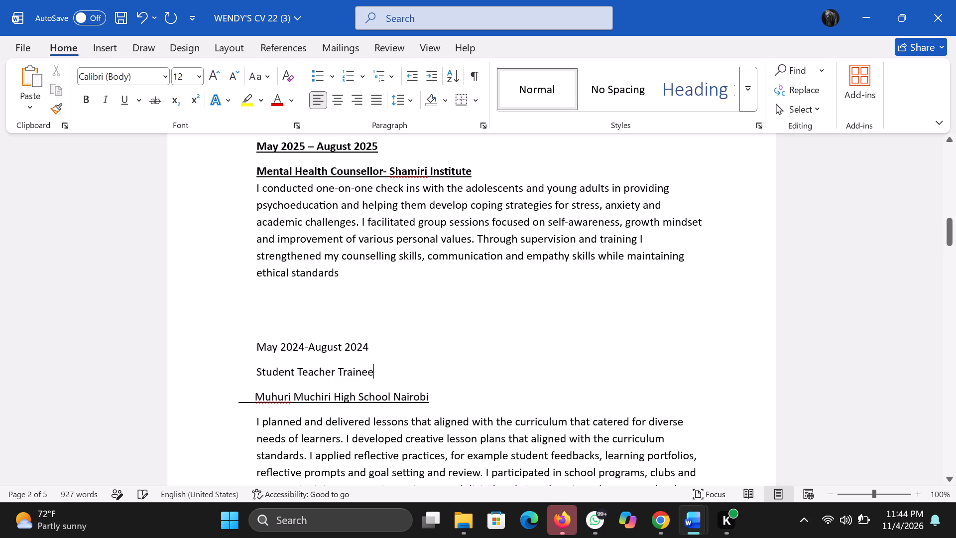
Delete the whole Muhuri Muchiri High School Nairobi line, leaving the "Student Teacher Trainee" title above it intact.
click(434, 405)
key(BackSpace)
key(BackSpace)
key(BackSpace)
key(BackSpace)
key(BackSpace)
key(BackSpace)
key(BackSpace)
key(BackSpace)
key(BackSpace)
key(BackSpace)
key(BackSpace)
key(BackSpace)
key(BackSpace)
key(BackSpace)
key(BackSpace)
key(BackSpace)
key(BackSpace)
key(BackSpace)
key(BackSpace)
key(BackSpace)
key(BackSpace)
key(BackSpace)
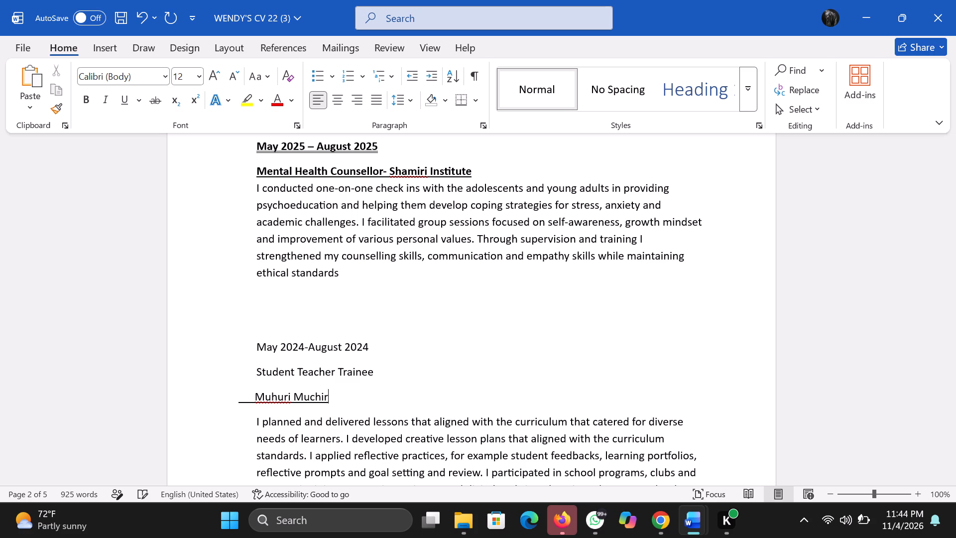
key(BackSpace)
key(BackSpace)
key(BackSpace)
key(BackSpace)
key(BackSpace)
key(BackSpace)
key(BackSpace)
key(BackSpace)
key(BackSpace)
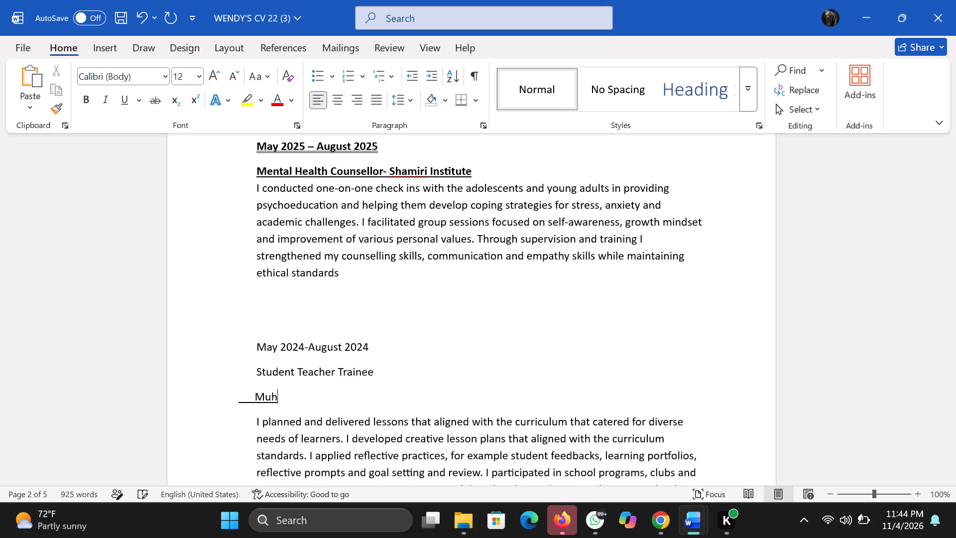
key(BackSpace)
key(BackSpace)
key(BackSpace)
key(BackSpace)
key(BackSpace)
key(BackSpace)
key(BackSpace)
key(BackSpace)
key(BackSpace)
key(BackSpace)
key(BackSpace)
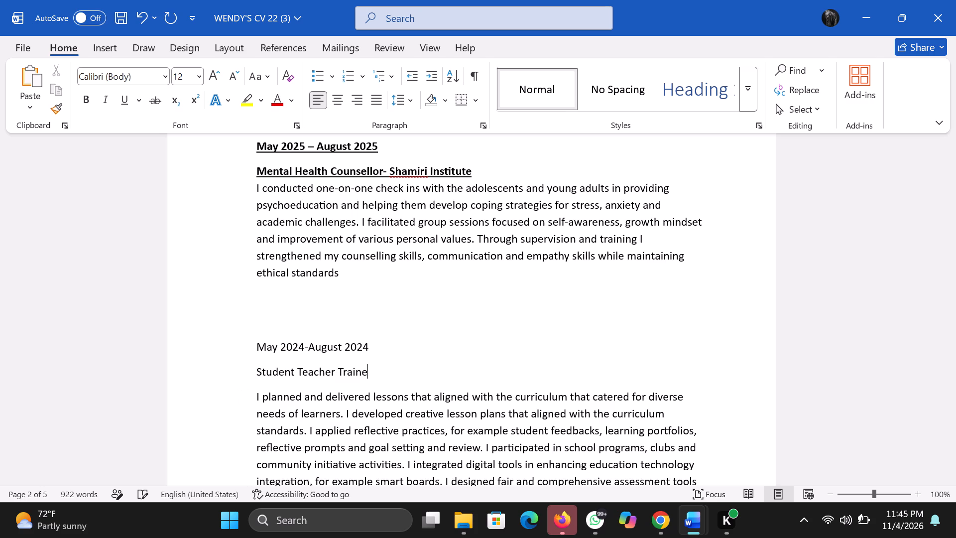
key(e)
Add "Muhuri Muchiri Boys Secondary School – Nairobi." on a new line beneath the Student Teacher Trainee title.
key(Return)
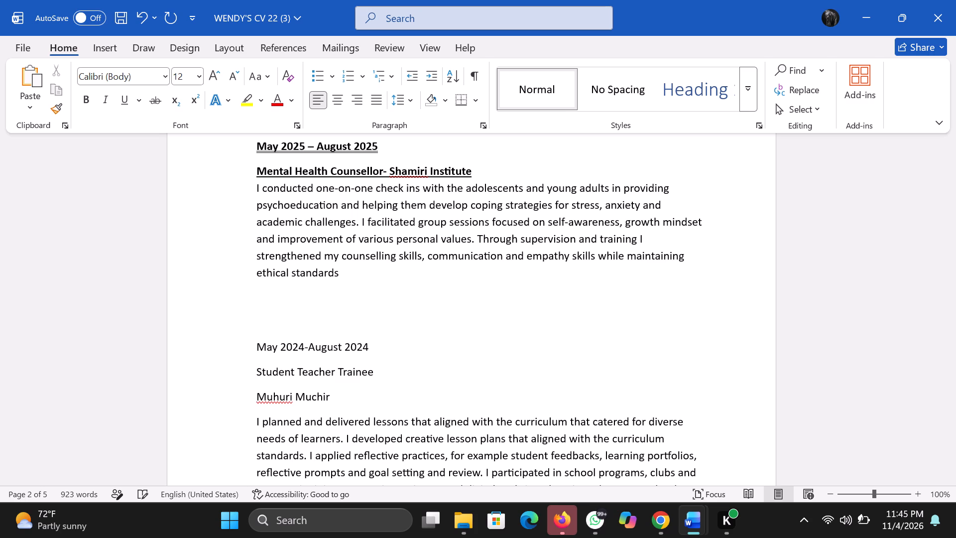
text(i)
key(space)
key(b)
key(s)
key(c)
key(BackSpace)
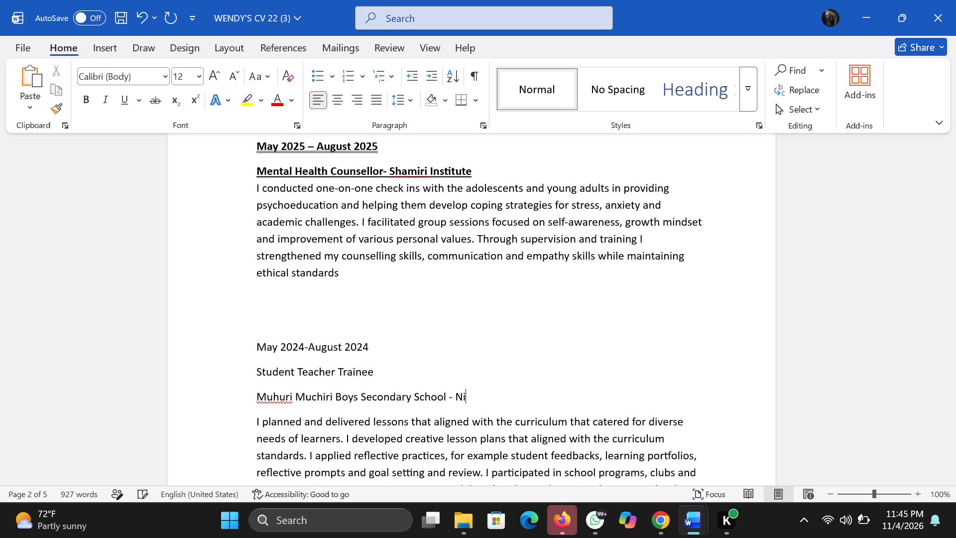
key(BackSpace)
text(airobi.)
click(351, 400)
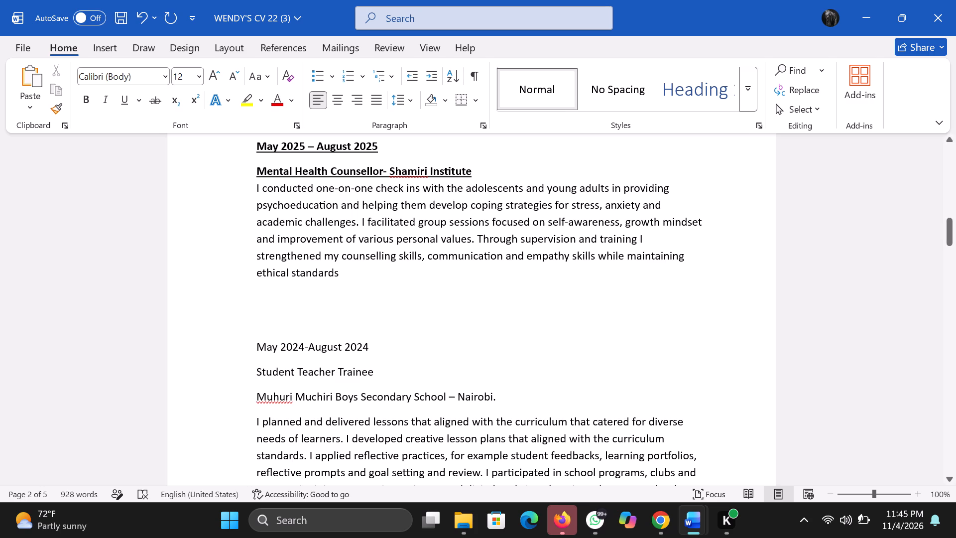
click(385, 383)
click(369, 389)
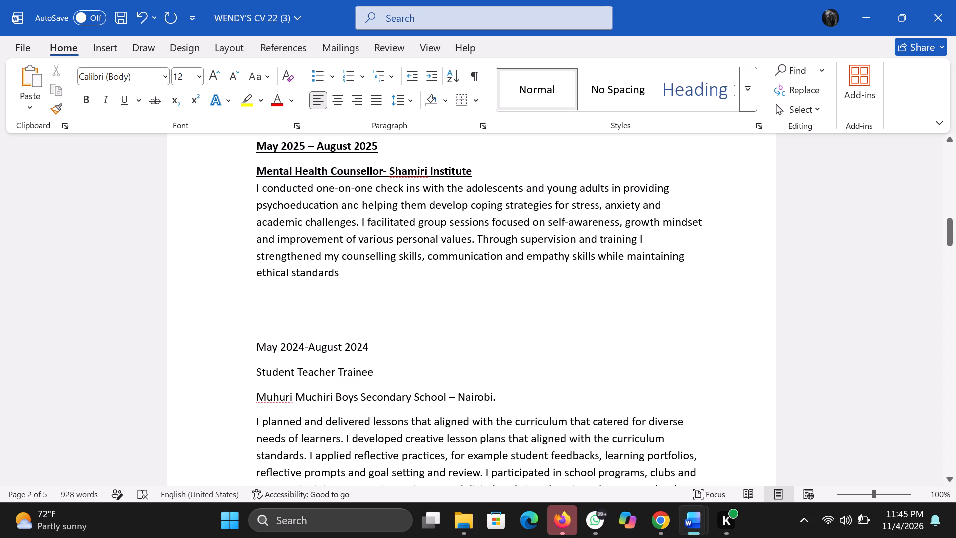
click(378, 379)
Format the May 2024-August 2024 date line as bold with a double underline.
drag(258, 346, 329, 353)
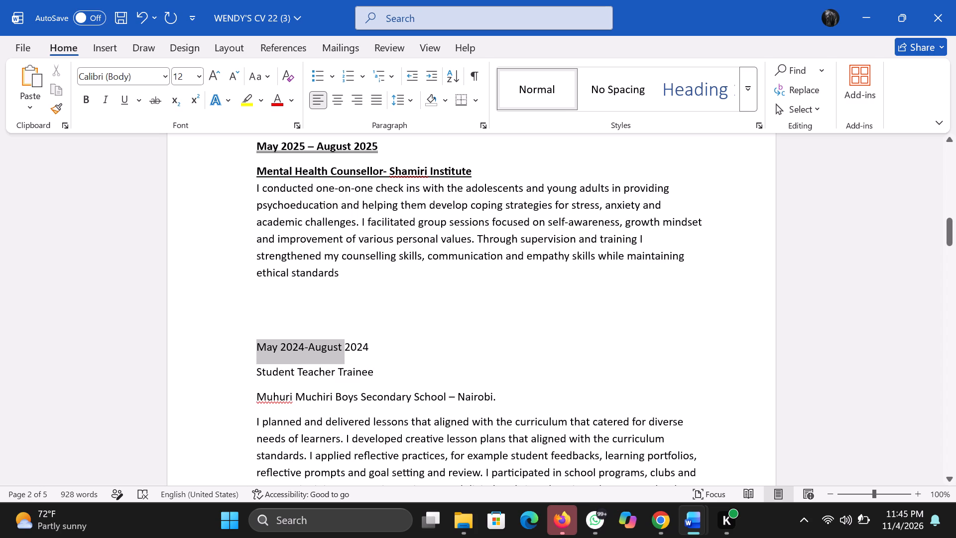
drag(329, 353, 379, 355)
click(394, 334)
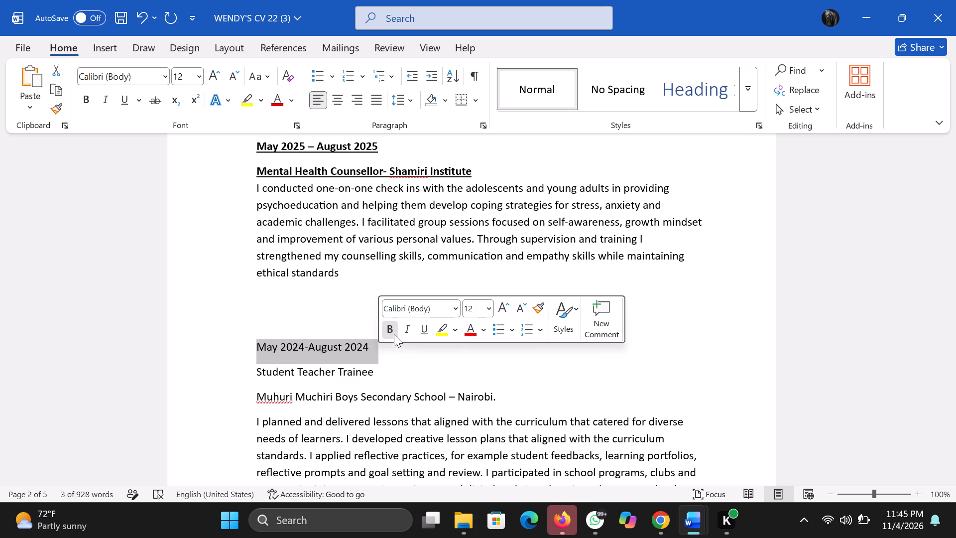
click(422, 332)
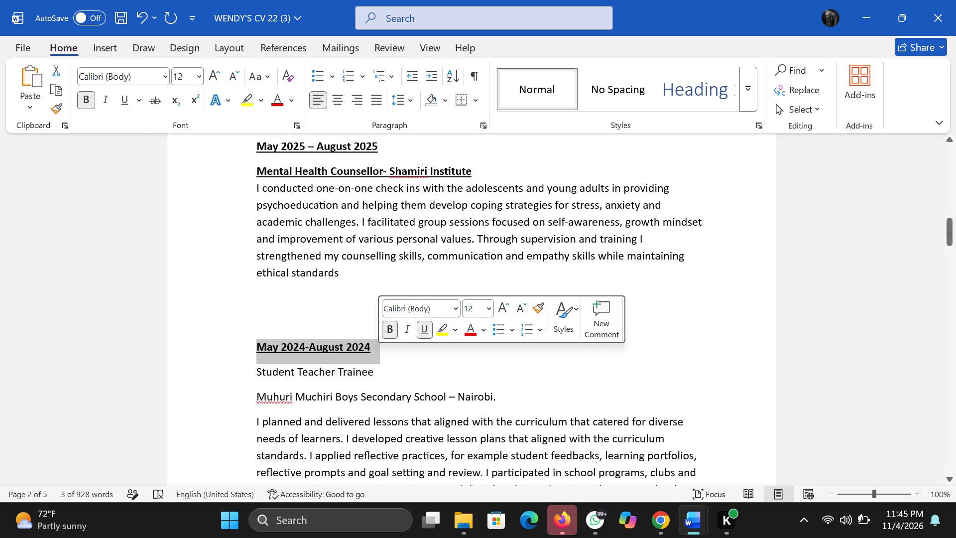
click(140, 105)
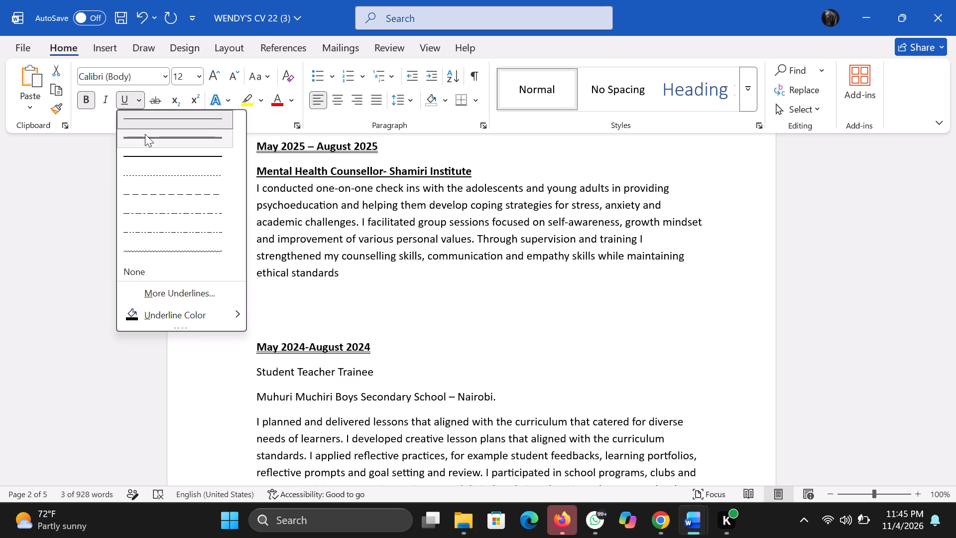
click(145, 134)
click(287, 316)
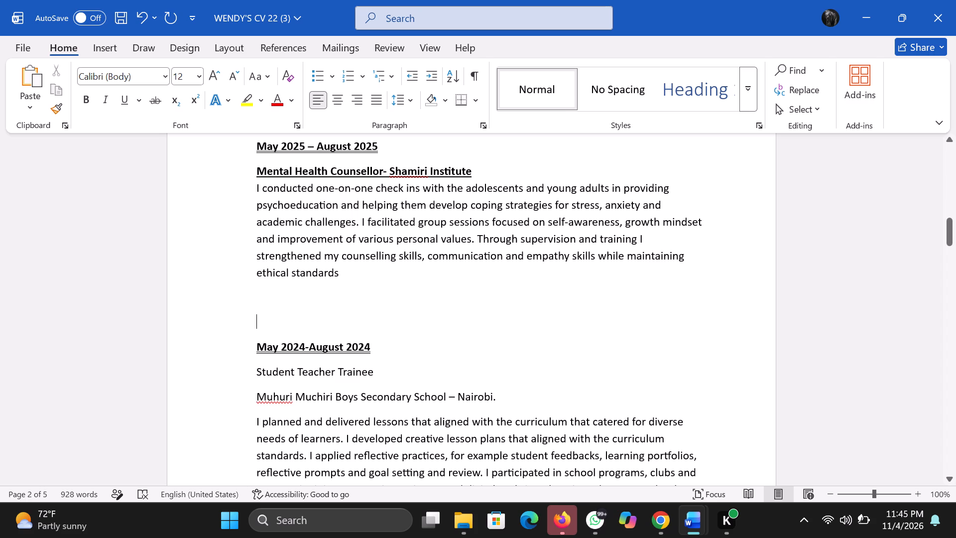
Format the Student Teacher Trainee and Muhuri Muchiri Boys Secondary School lines as bold with a single underline.
drag(255, 371, 390, 405)
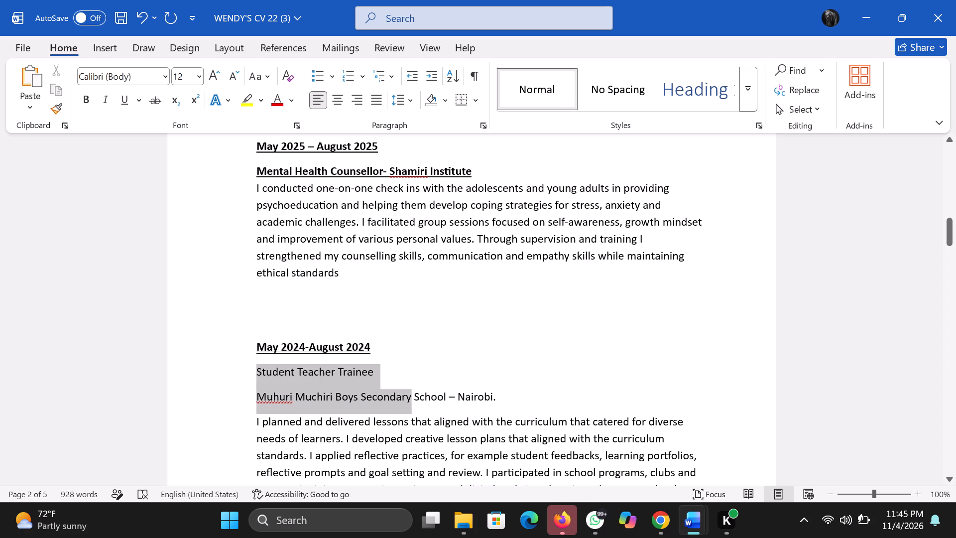
drag(390, 405, 553, 403)
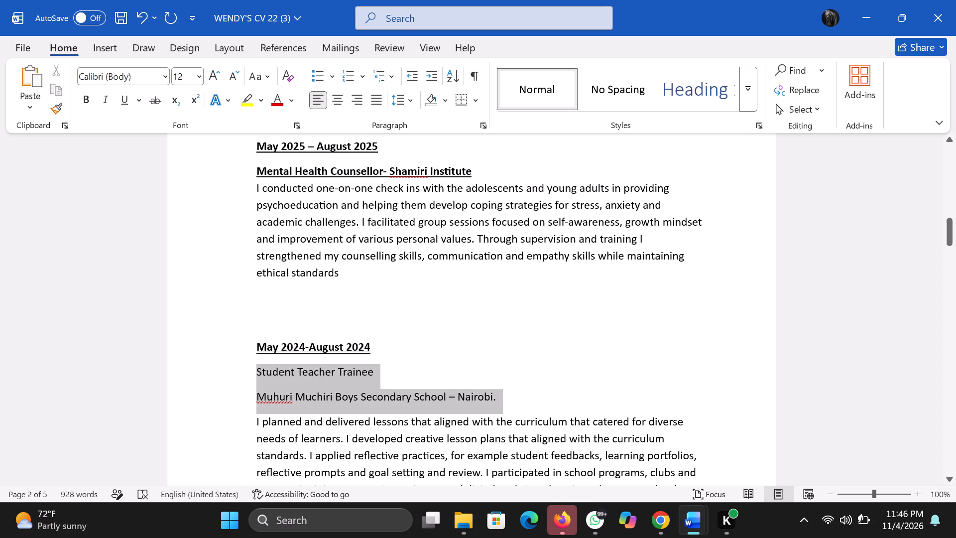
drag(553, 403, 573, 404)
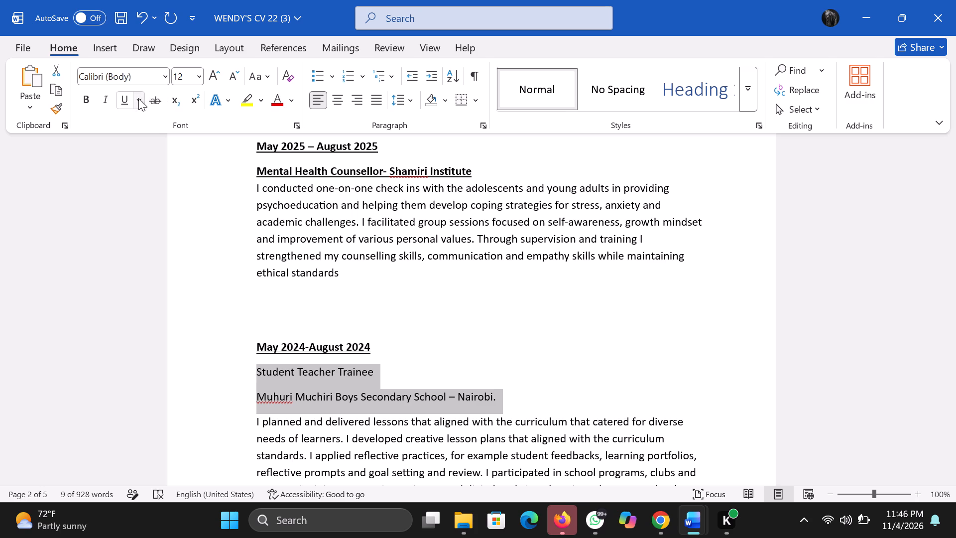
drag(77, 99, 87, 100)
click(87, 100)
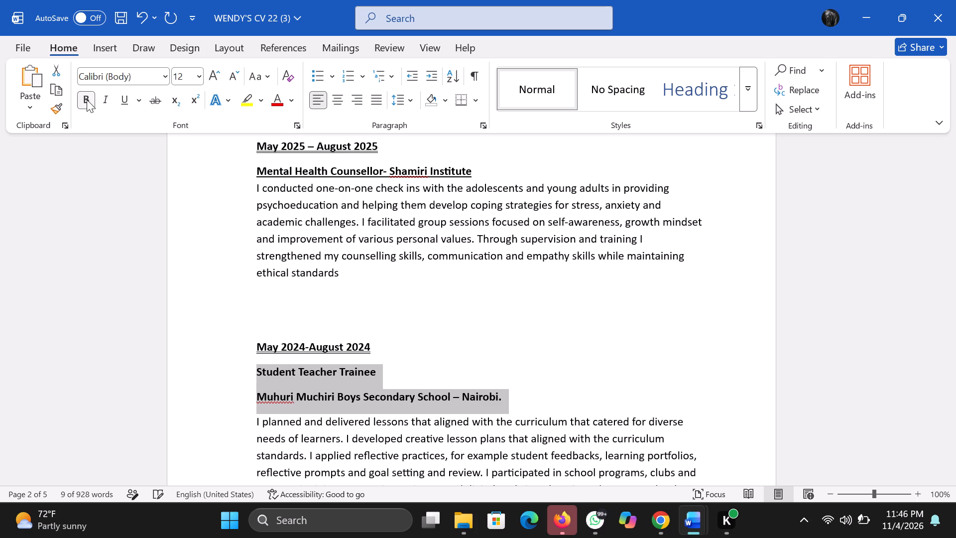
click(134, 100)
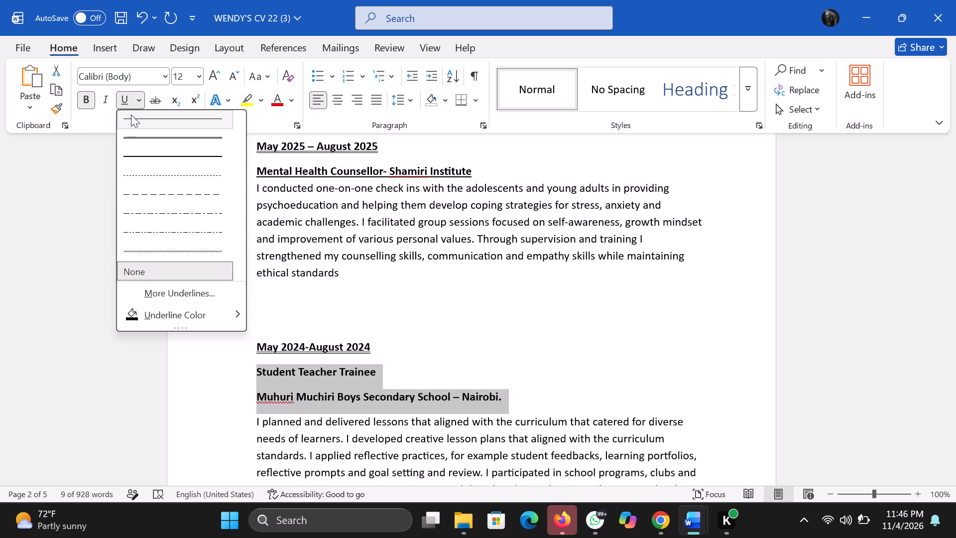
click(133, 122)
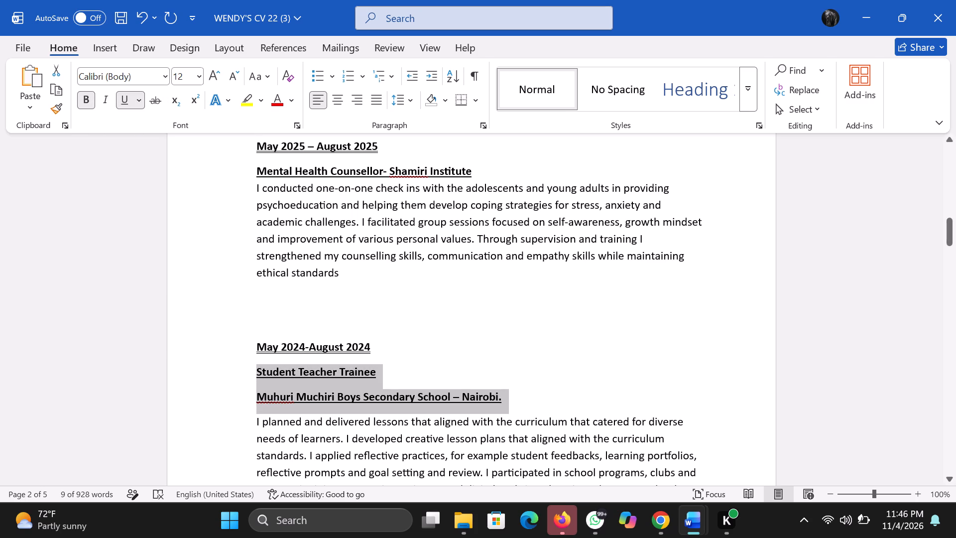
click(190, 282)
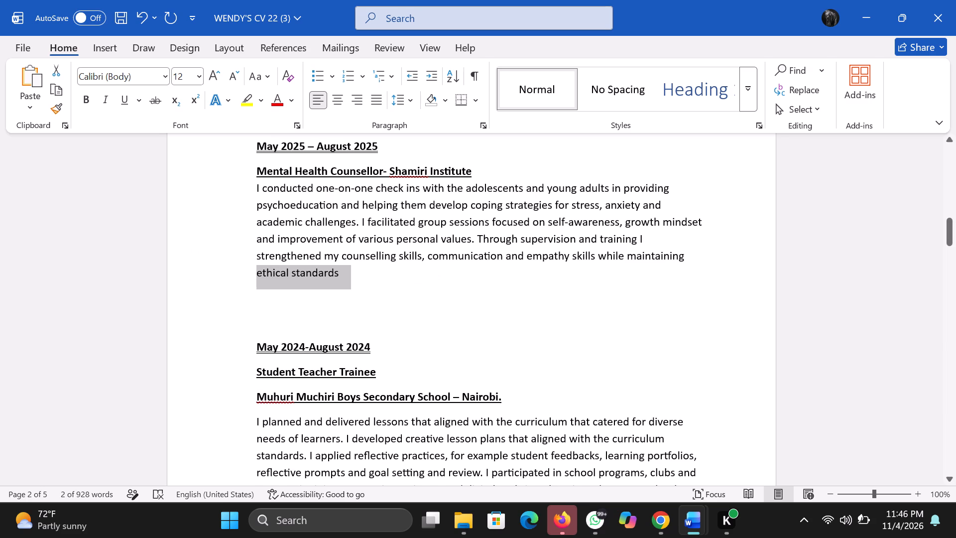
Delete the "Student Teacher trainee" title and the blank line above the May 2023-August 2023 date.
scroll(236, 379, down, 4)
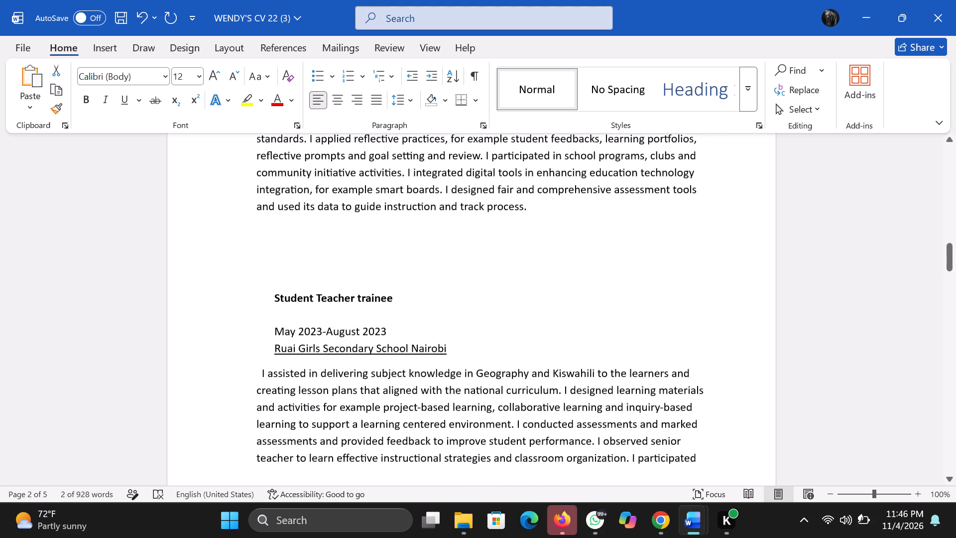
scroll(236, 379, down, 1)
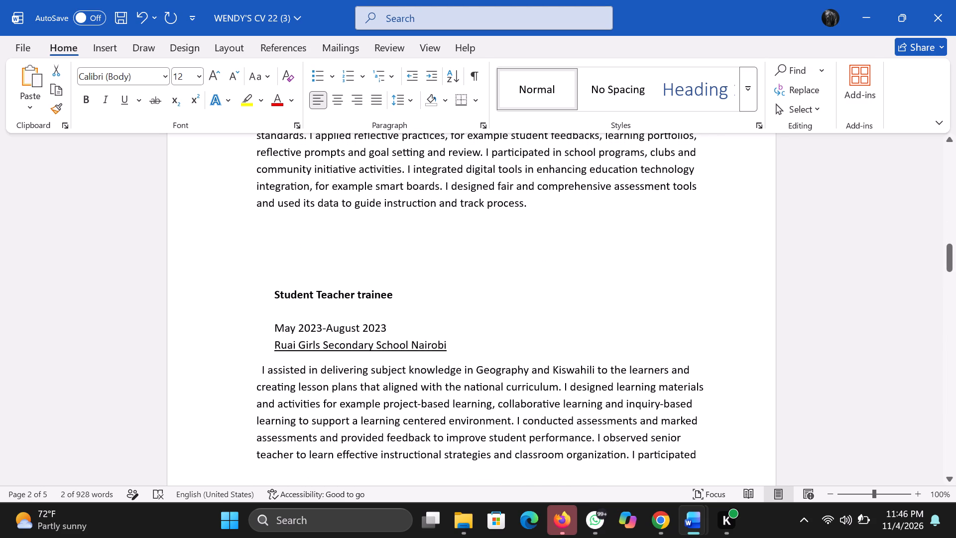
click(399, 292)
key(BackSpace)
key(BackSpace)
key(BackSpace)
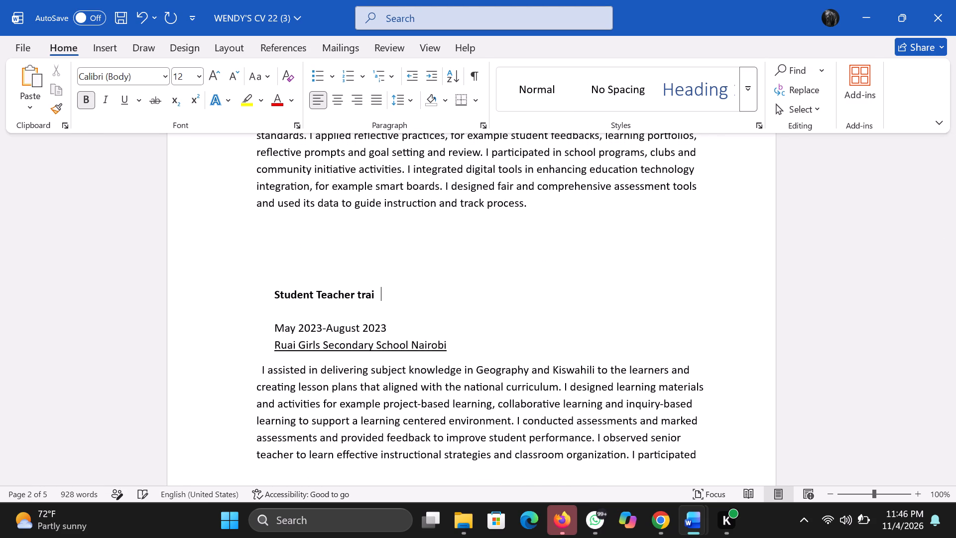
key(BackSpace)
key(BackSpace)
key(BackSpace)
key(BackSpace)
key(BackSpace)
key(BackSpace)
key(BackSpace)
key(BackSpace)
key(BackSpace)
key(BackSpace)
key(BackSpace)
key(BackSpace)
key(BackSpace)
key(BackSpace)
key(BackSpace)
key(BackSpace)
key(BackSpace)
key(BackSpace)
key(BackSpace)
key(BackSpace)
key(BackSpace)
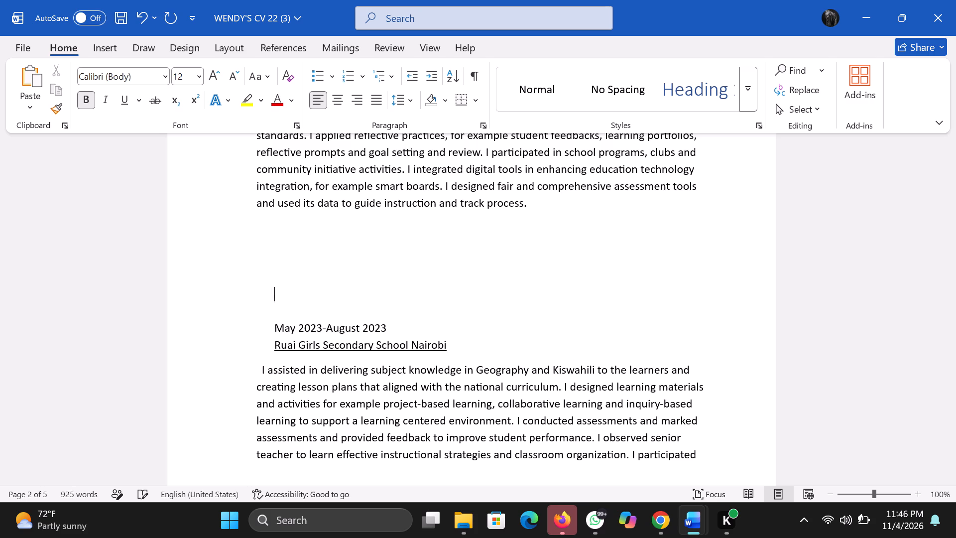
key(BackSpace)
key(BackSpace)
key(BackSpace)
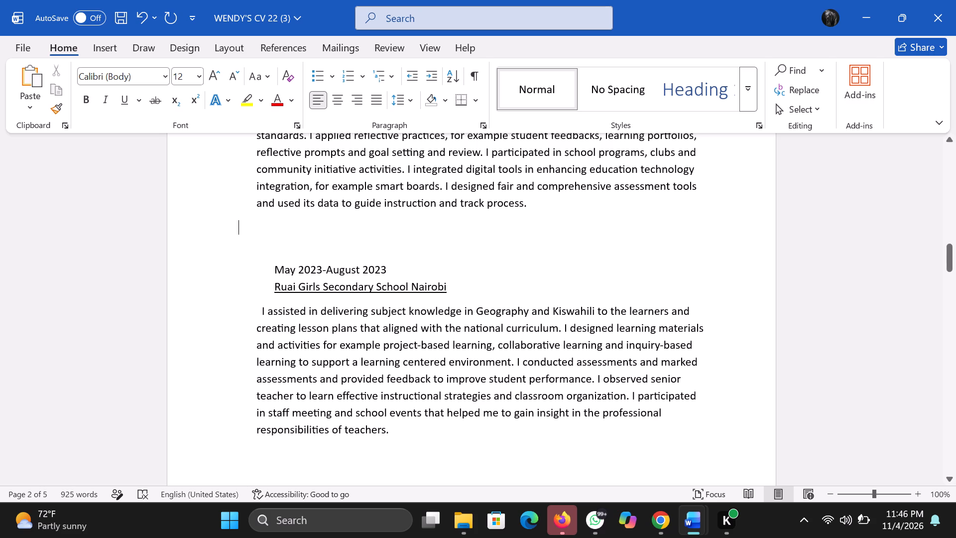
Remove the left indent from the Ruai Girls Secondary School Nairobi line.
click(269, 286)
key(BackSpace)
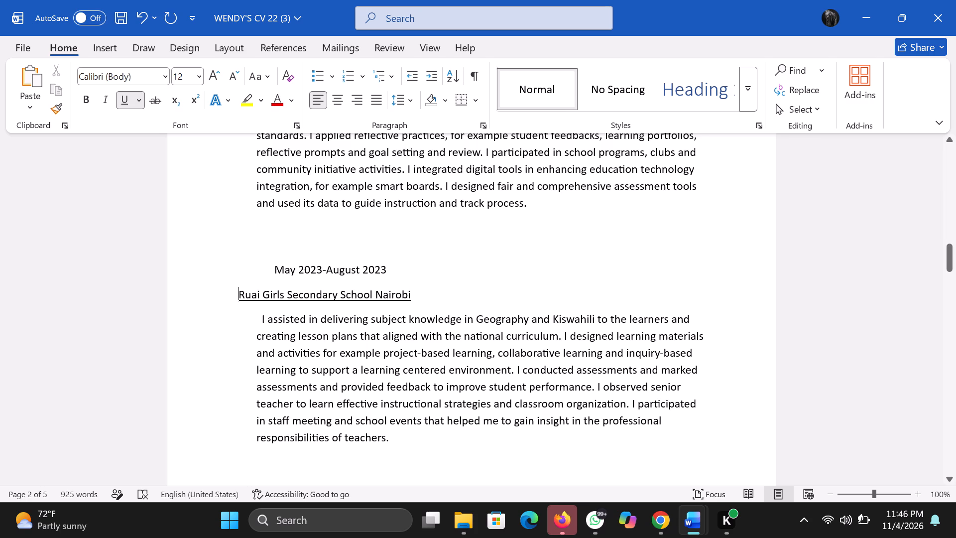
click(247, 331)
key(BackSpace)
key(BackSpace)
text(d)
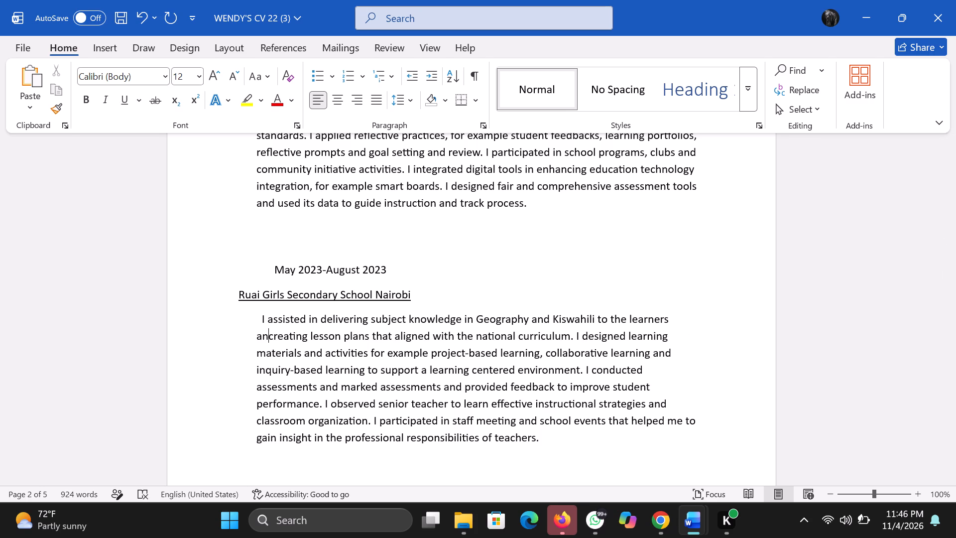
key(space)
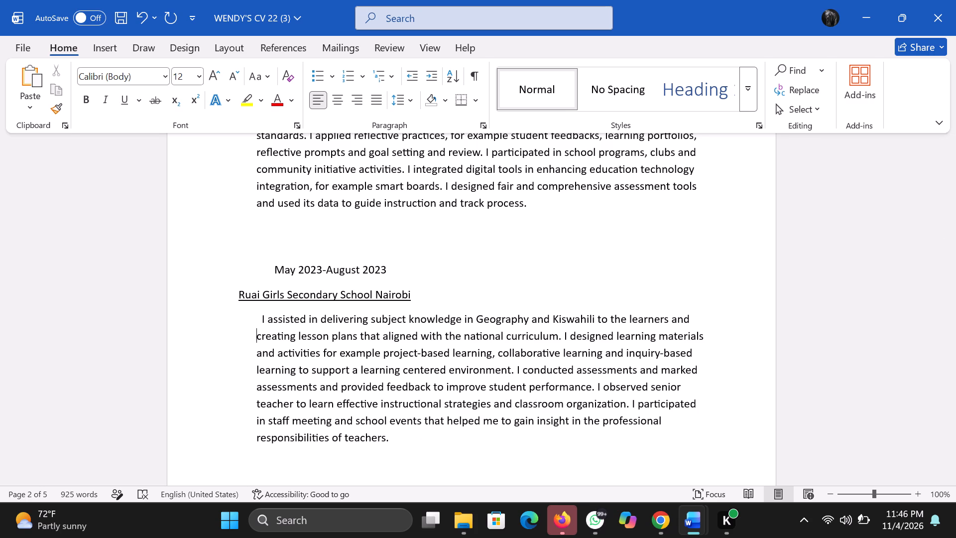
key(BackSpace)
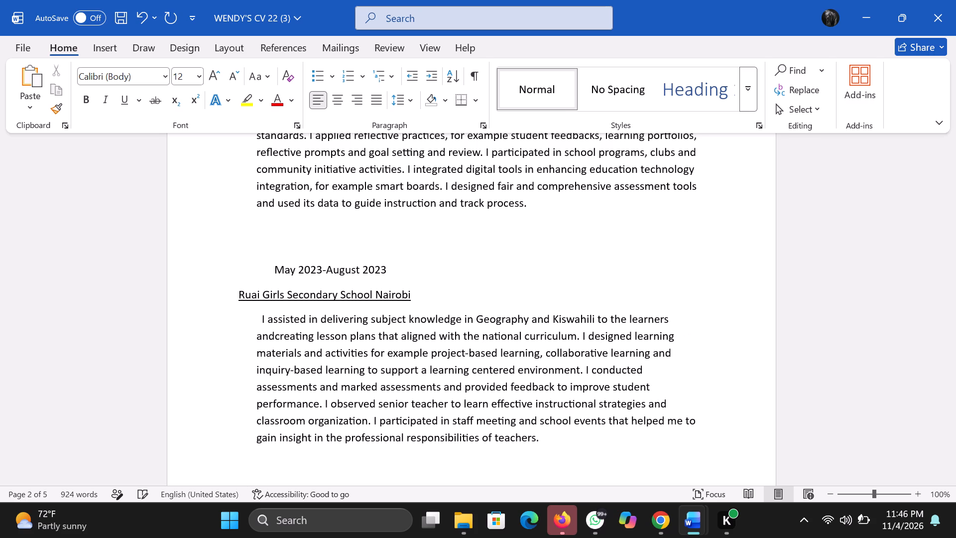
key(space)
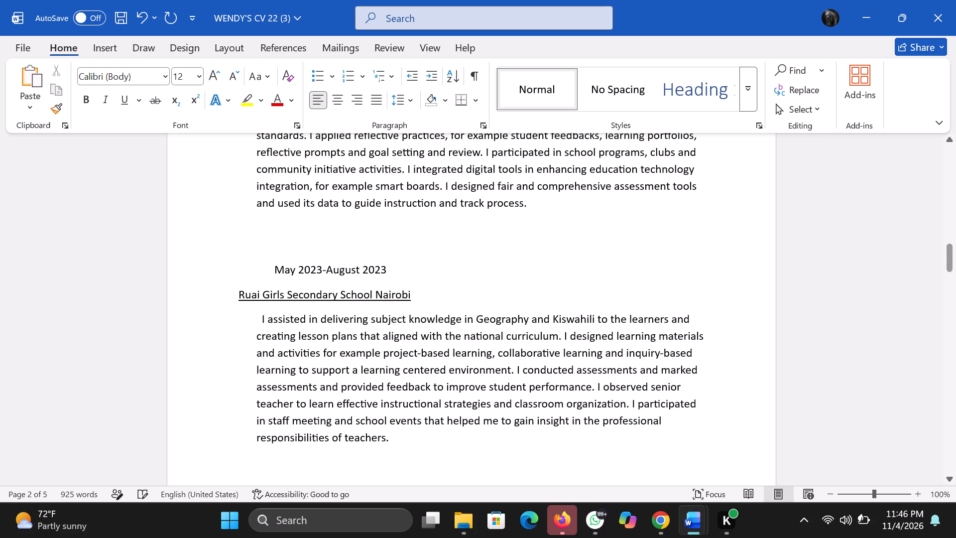
Remove the left indent from the description paragraph beneath the Ruai Girls Secondary School line.
click(238, 317)
key(BackSpace)
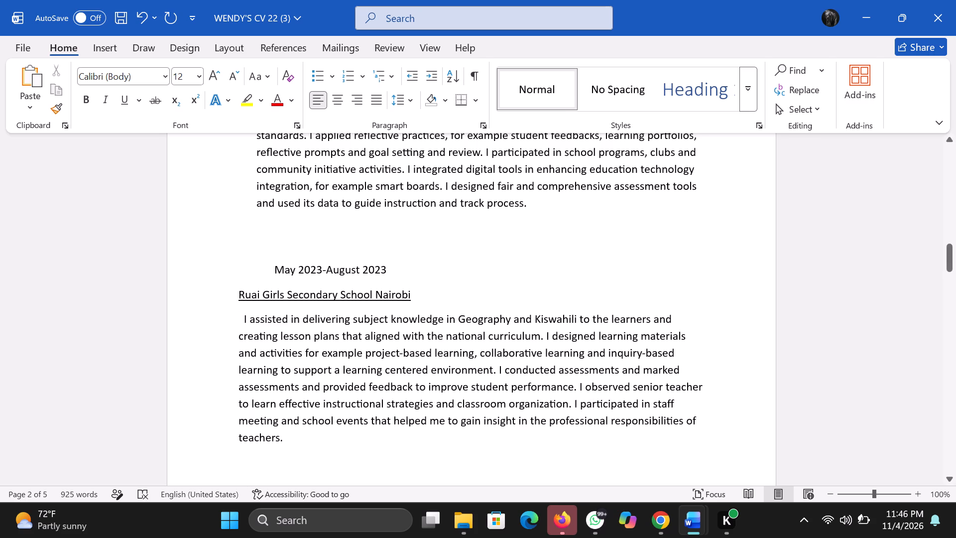
Review the layout of the earlier EXPERIENCE entries, from January 2026 down to May 2024, against the 2023 entry.
scroll(273, 261, up, 3)
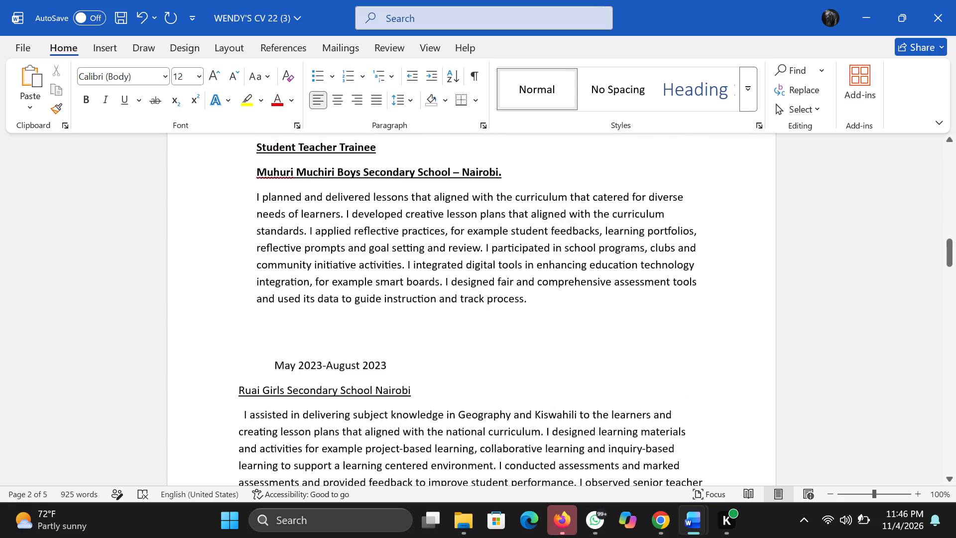
scroll(273, 261, up, 5)
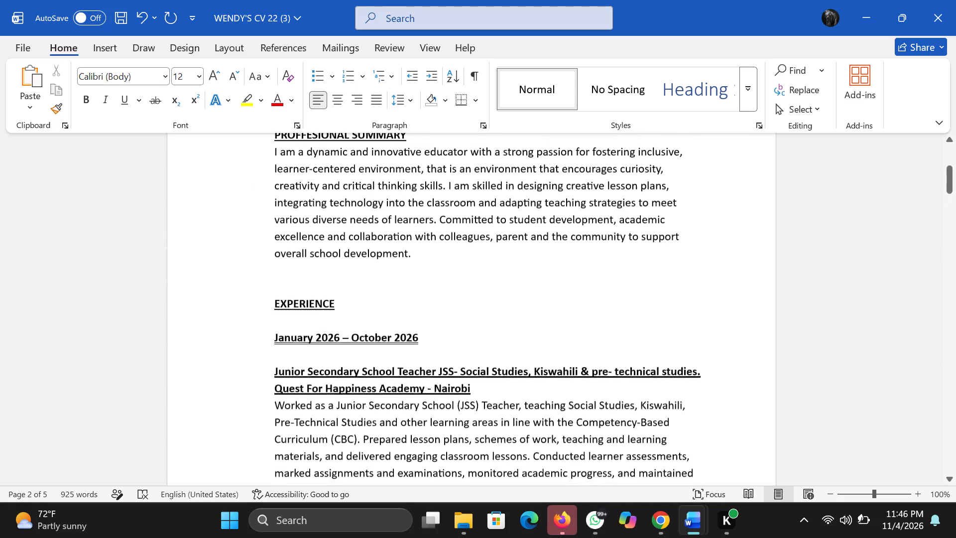
scroll(273, 261, up, 1)
scroll(273, 261, down, 6)
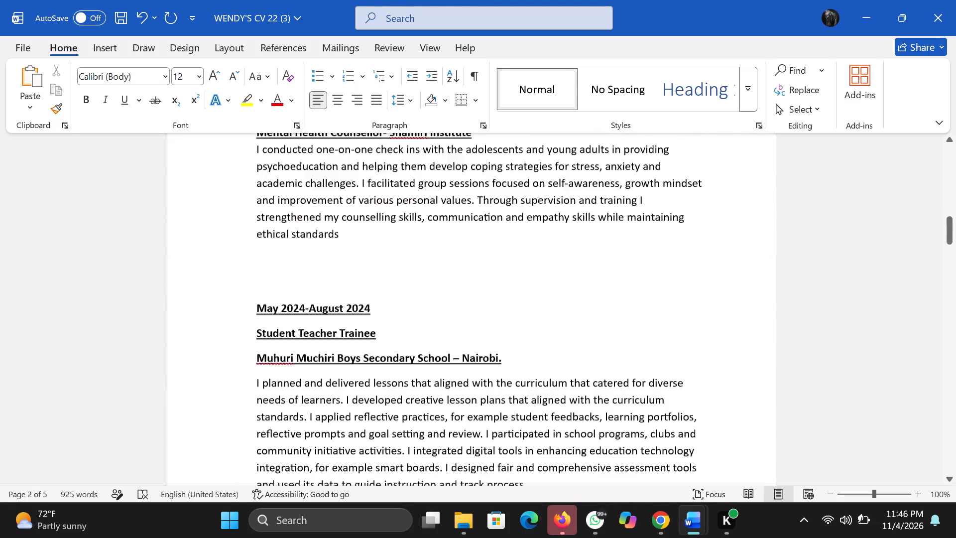
scroll(273, 261, down, 2)
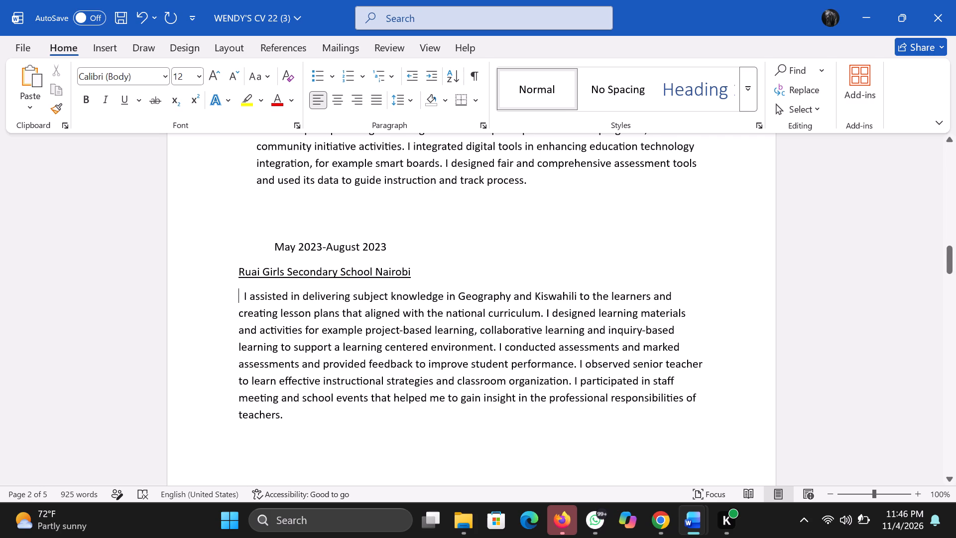
Add two leading spaces before "I assisted in delivering" in the 2023 entry's description.
key(space)
key(space)
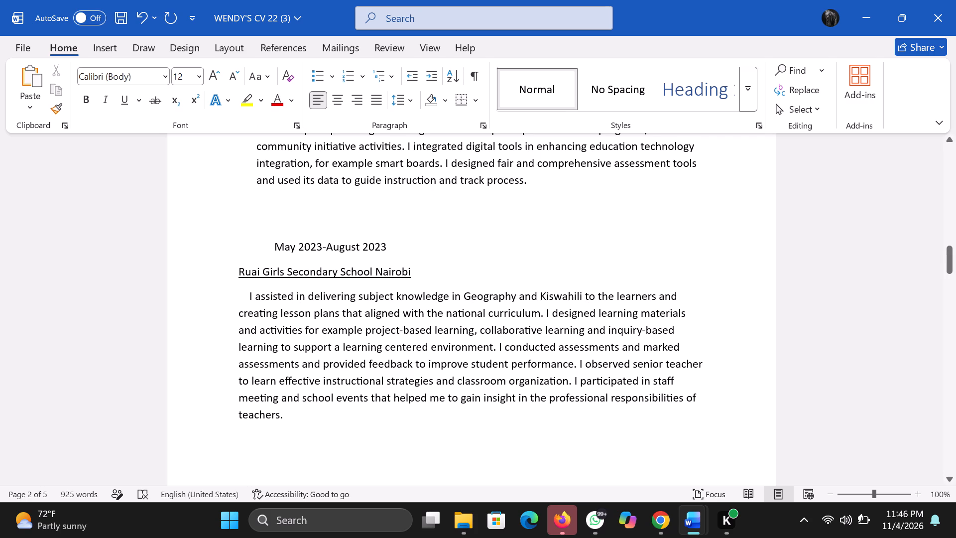
Shift the Ruai Girls Secondary School Nairobi line inward with six leading spaces, roughly matching the May 2024 entry's alignment.
click(236, 271)
click(236, 271)
key(space)
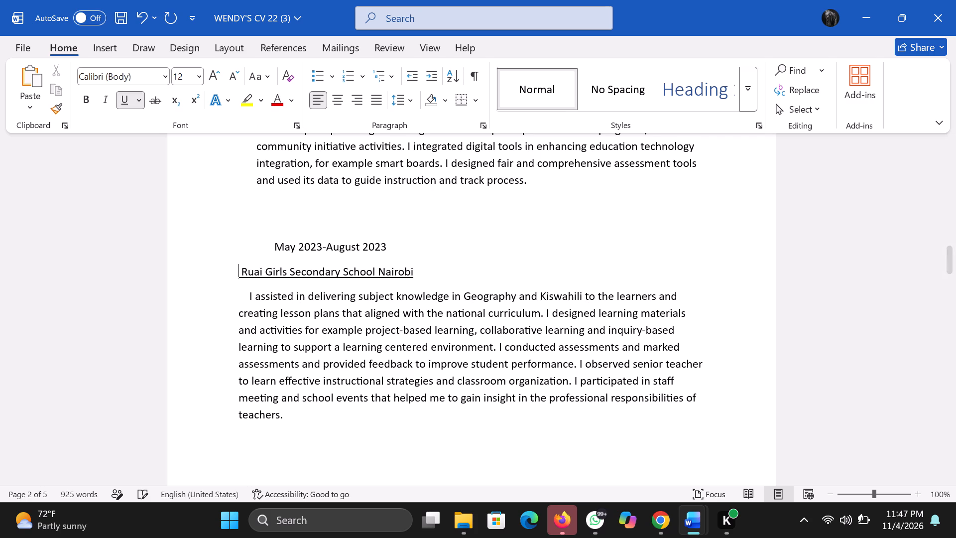
key(space)
key(space)
key(space)
key(space)
key(space)
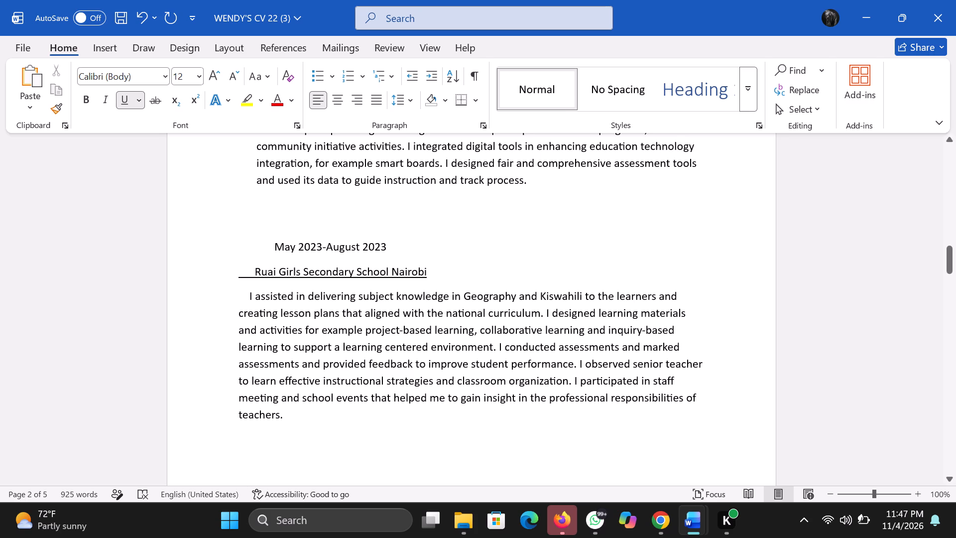
key(space)
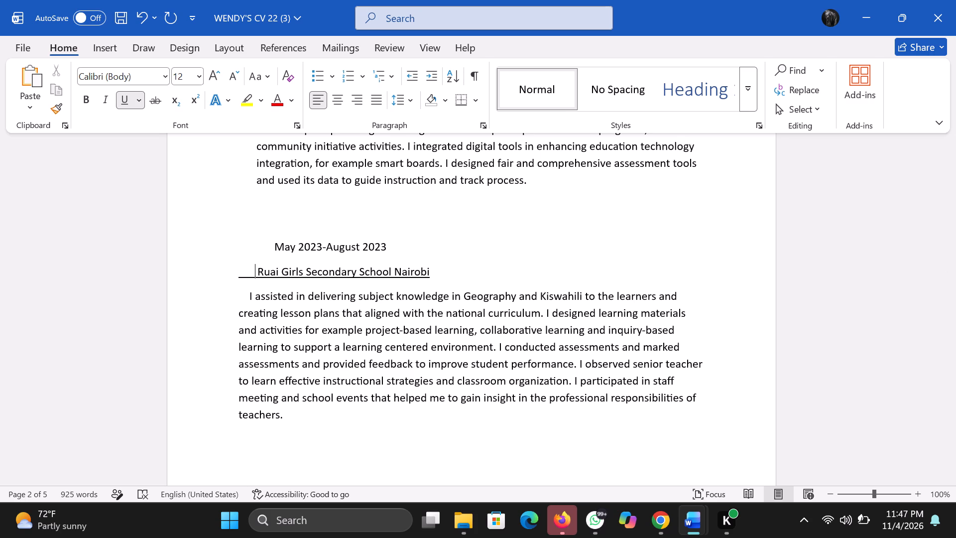
key(BackSpace)
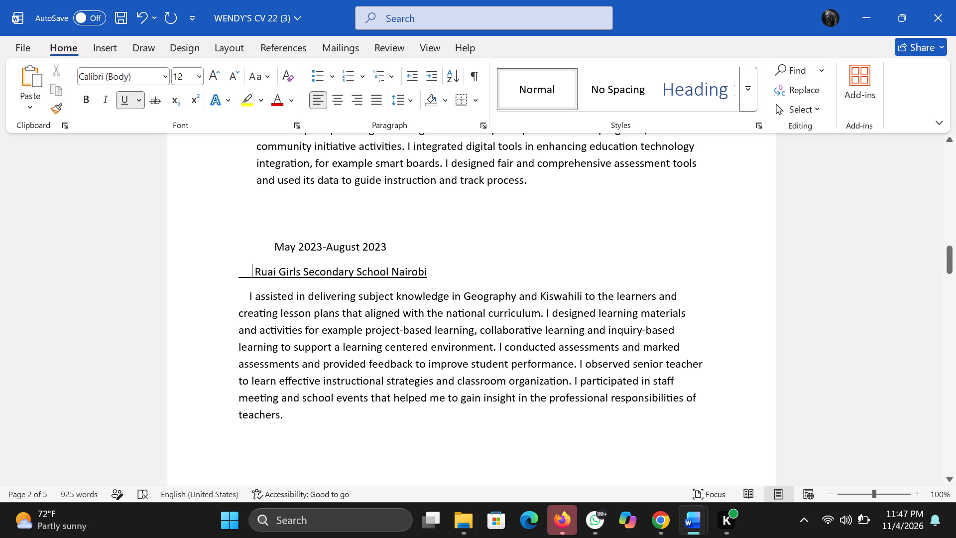
Try to push the description's second line, starting "creating lesson plans", inward with spaces.
click(235, 313)
key(space)
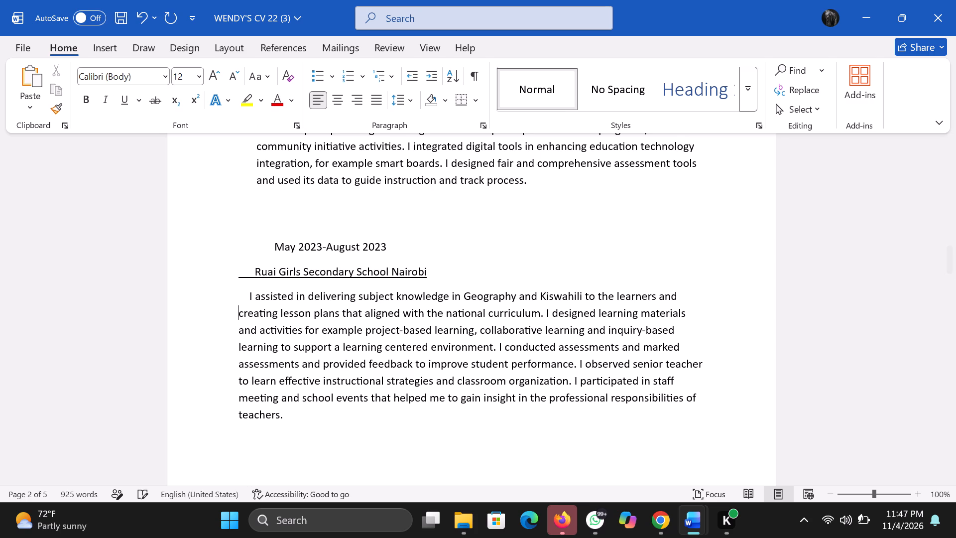
key(space)
key(space)
key(space)
key(space)
key(space)
key(space)
key(space)
key(space)
key(space)
key(space)
key(space)
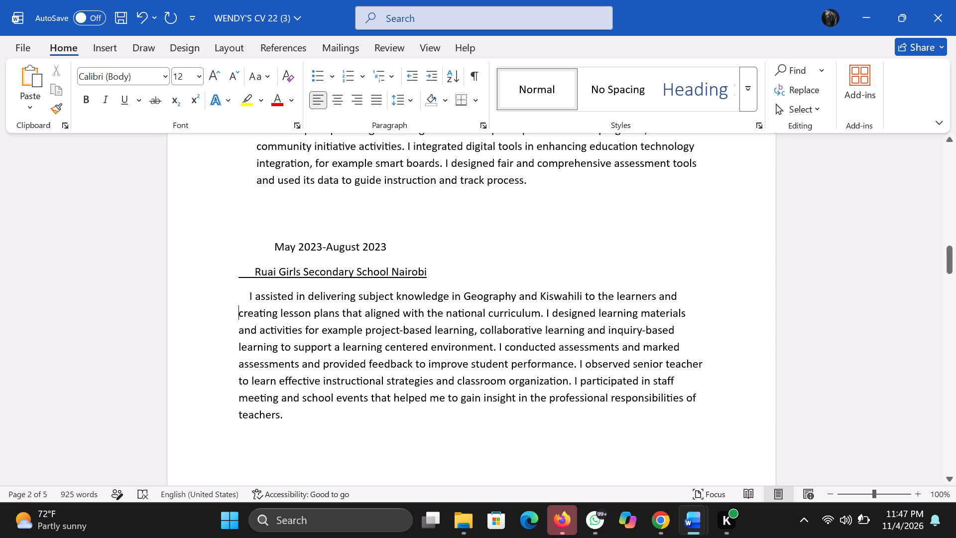
Examine the entries around the May 2023 one, continuing down to the Key Responsibilities section, for layout and repeated content.
scroll(271, 244, up, 1)
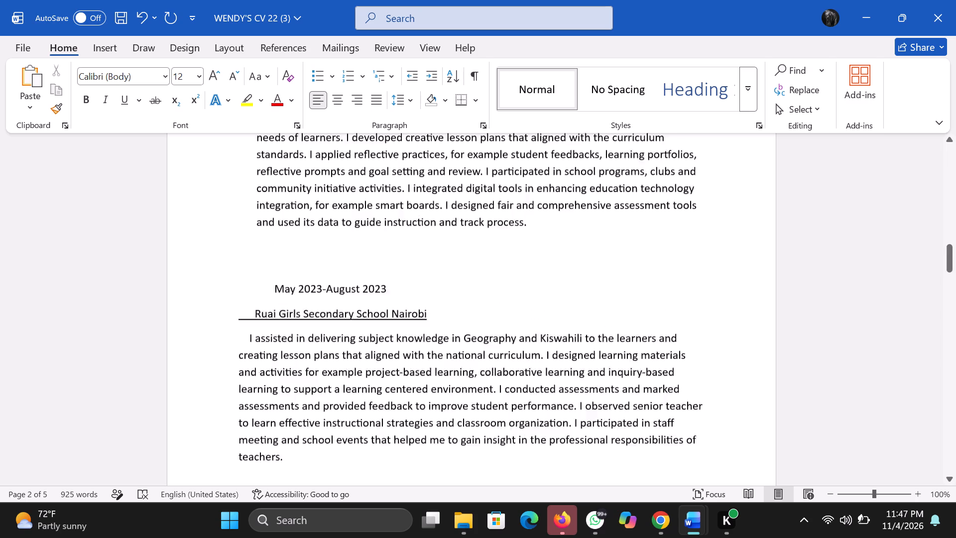
scroll(271, 244, up, 2)
scroll(271, 244, down, 2)
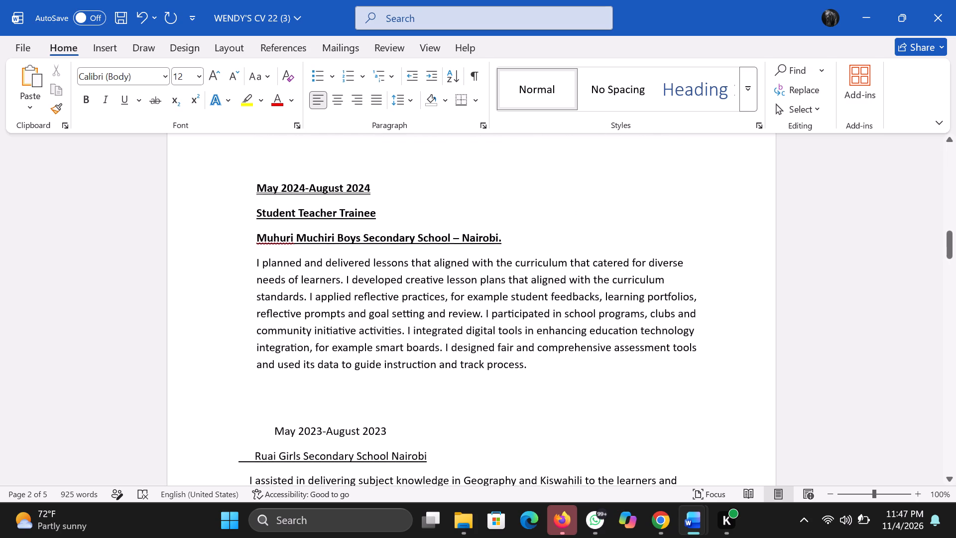
scroll(276, 355, down, 2)
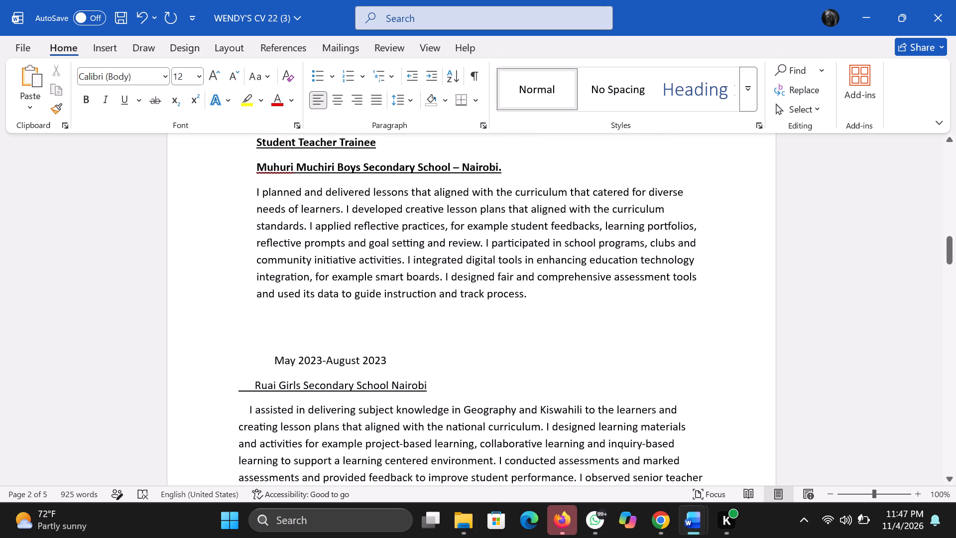
scroll(276, 355, down, 2)
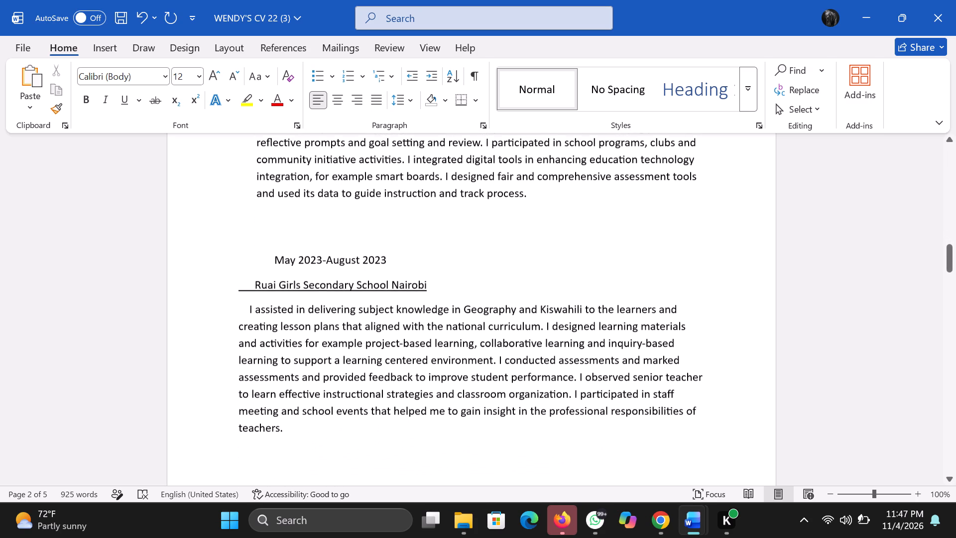
scroll(276, 355, down, 7)
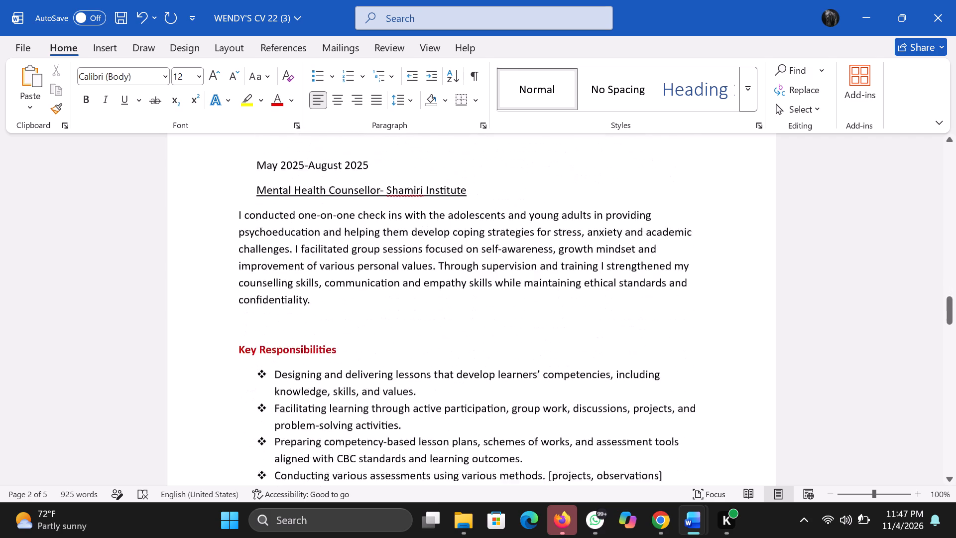
Cut the repeated plain May 2024-August 2024 and May 2025-August 2025 entries, including their descriptions, from above the Key Responsibilities section.
scroll(276, 355, up, 3)
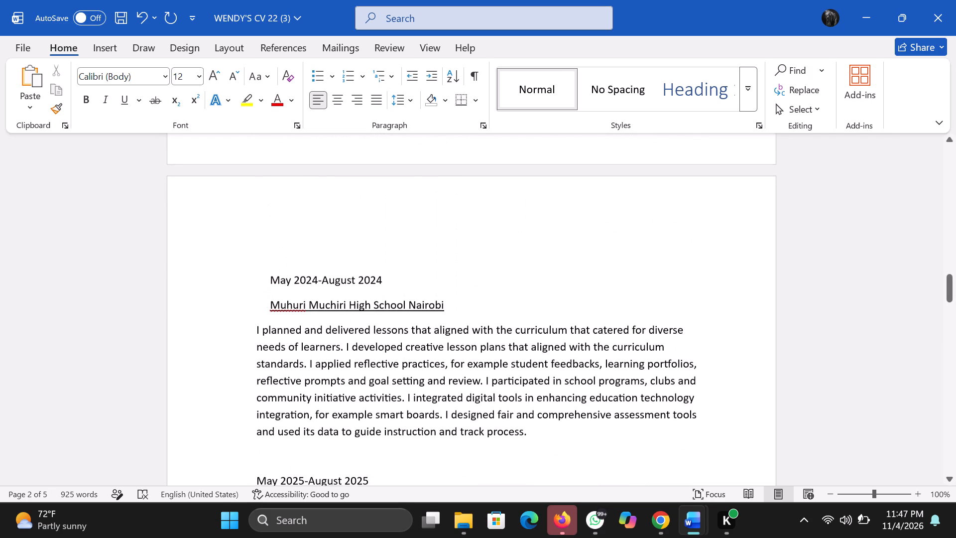
scroll(262, 271, down, 3)
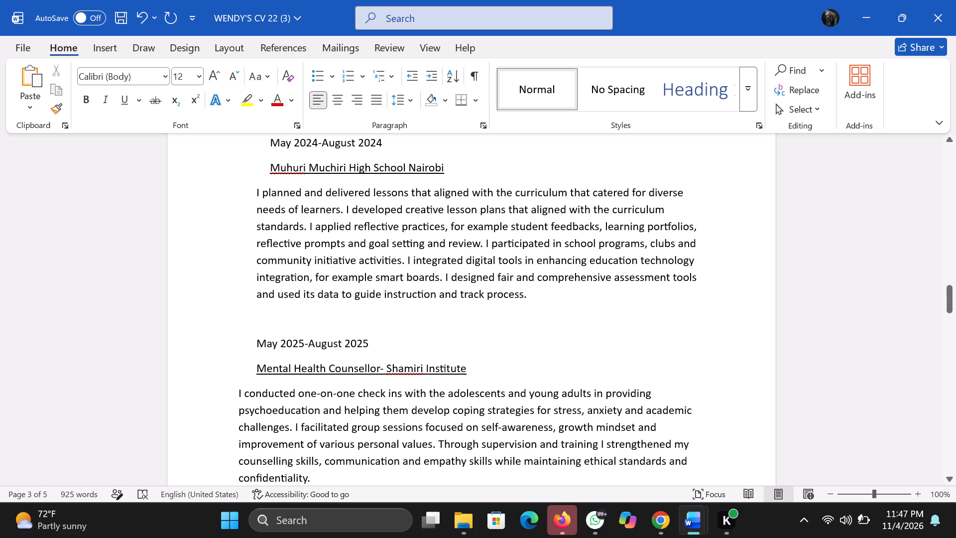
drag(266, 145, 311, 201)
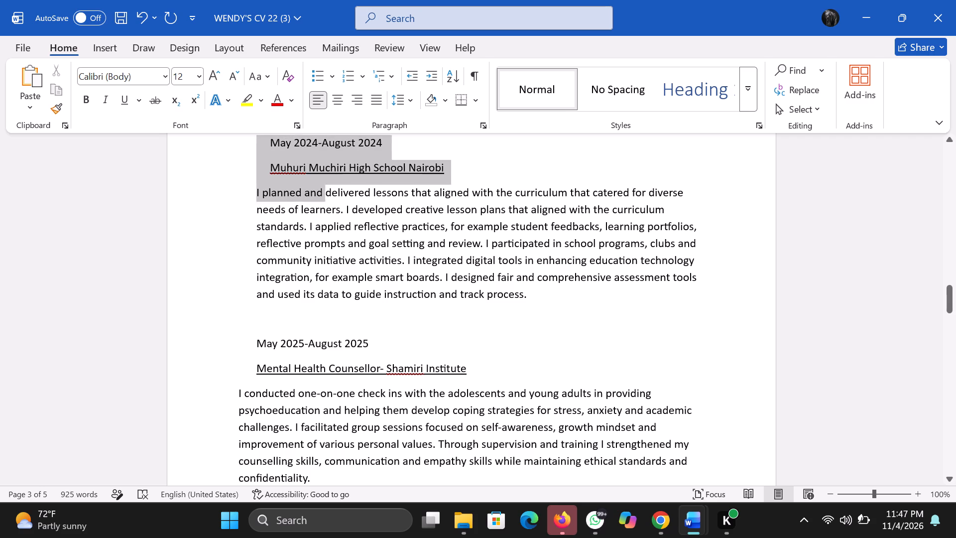
drag(311, 201, 485, 474)
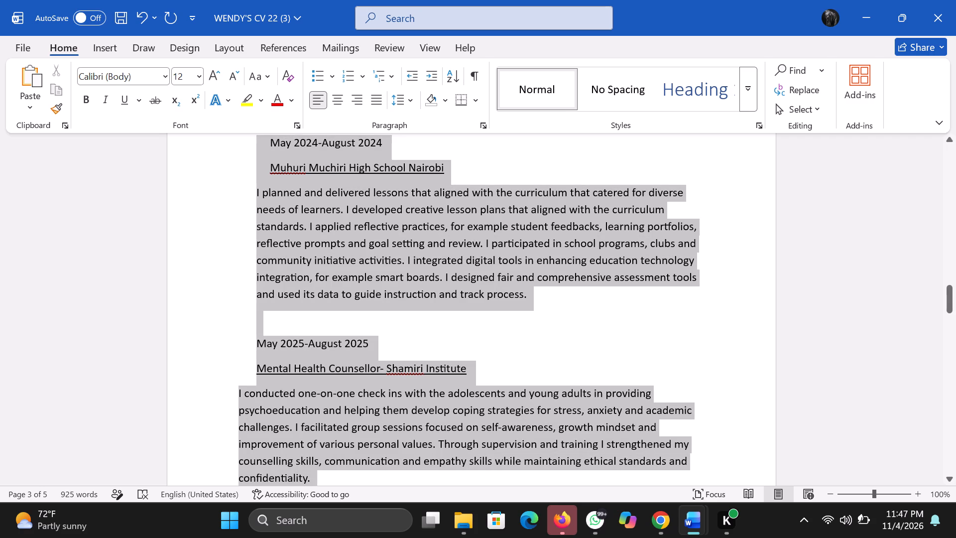
drag(485, 474, 545, 474)
right_click(545, 474)
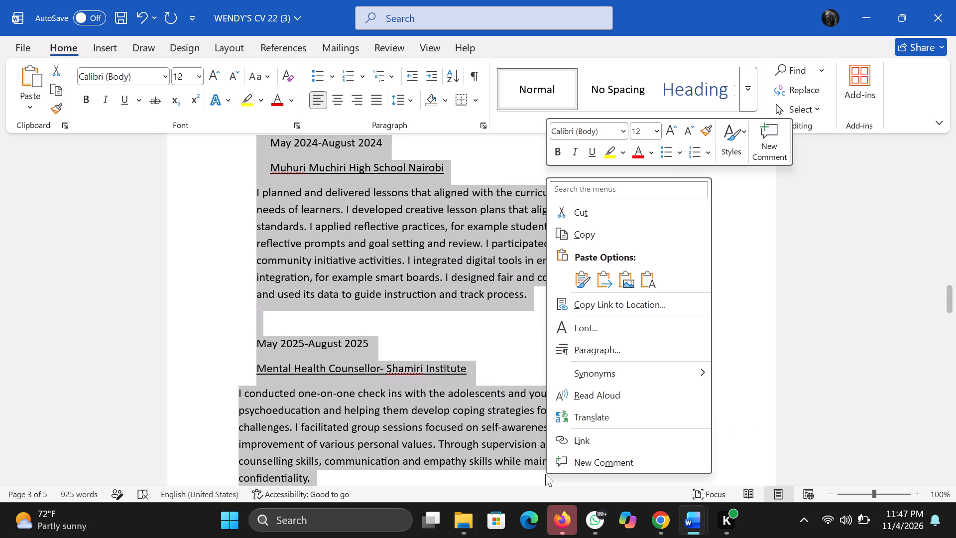
click(597, 212)
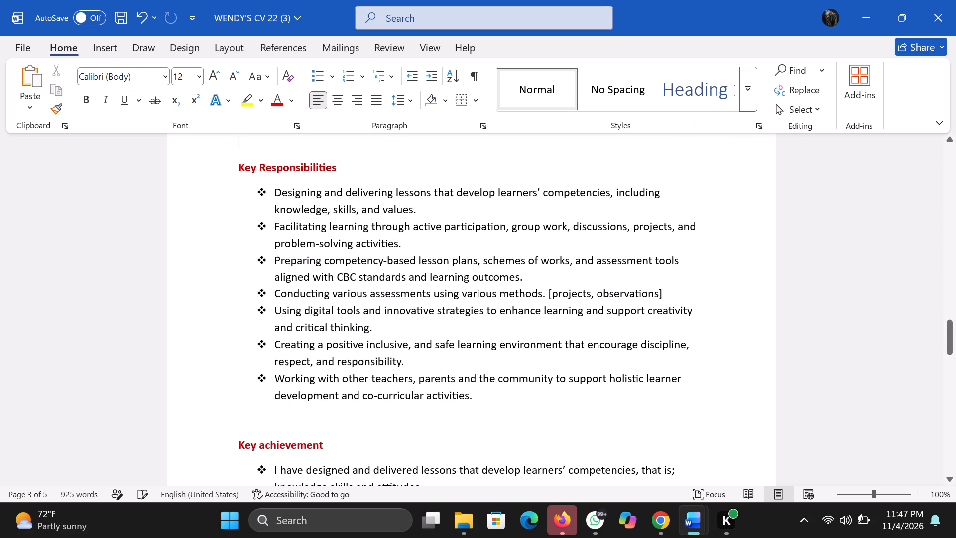
Move the May 2023-August 2023 Ruai Girls entry to directly after the May 2024 description, keeping source formatting and adding three line breaks after it.
scroll(597, 212, up, 2)
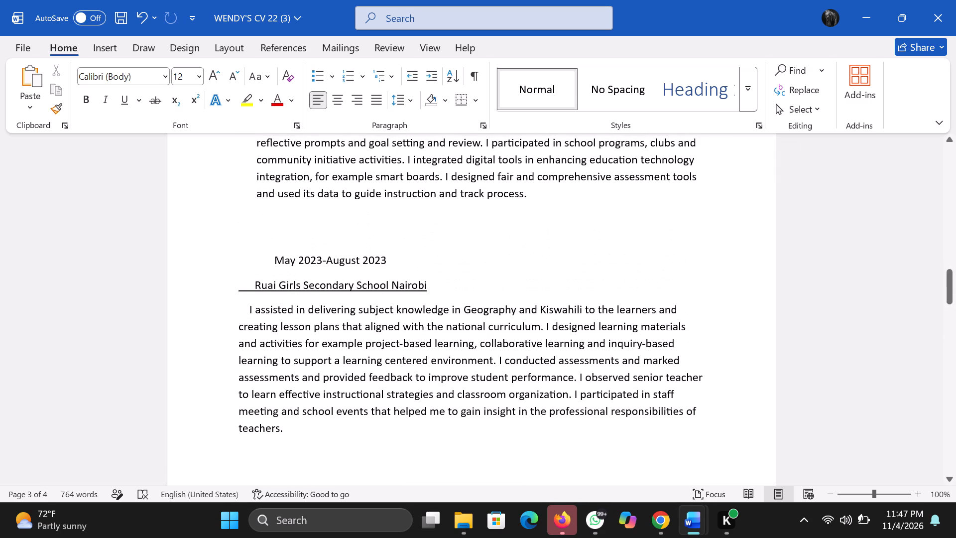
drag(277, 259, 315, 319)
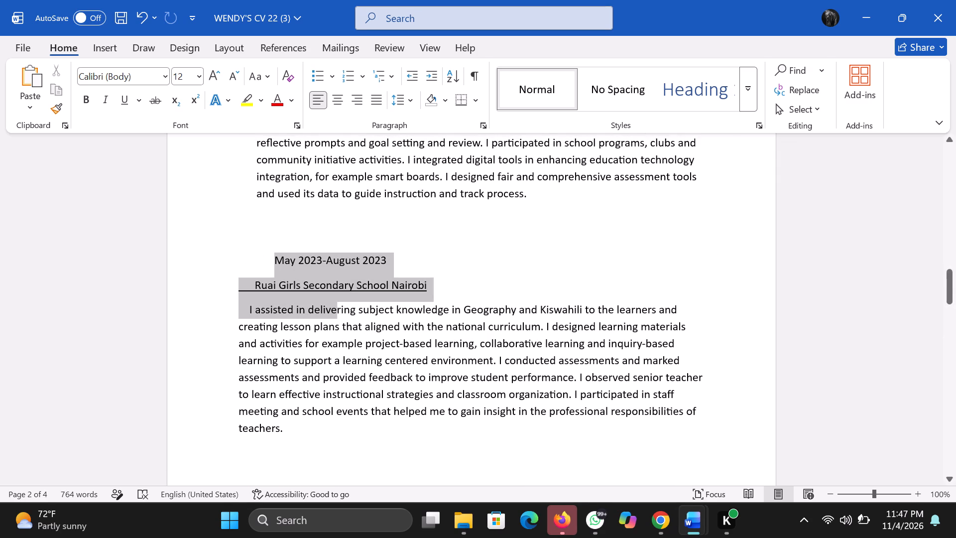
drag(315, 319, 556, 437)
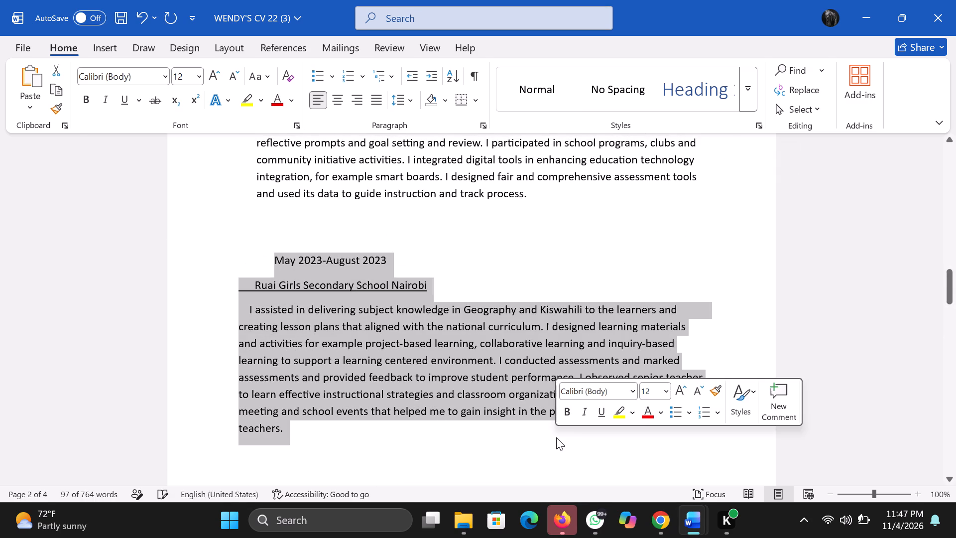
right_click(556, 437)
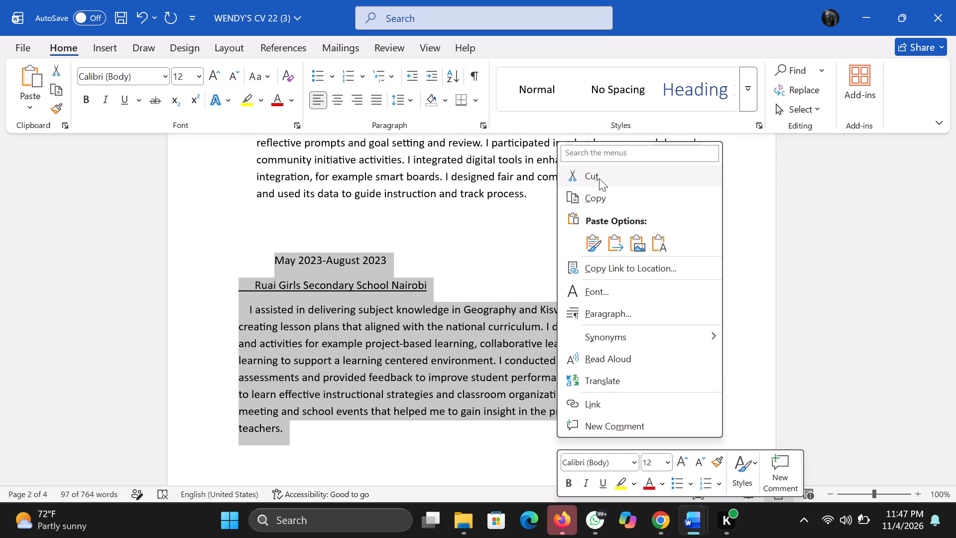
click(604, 193)
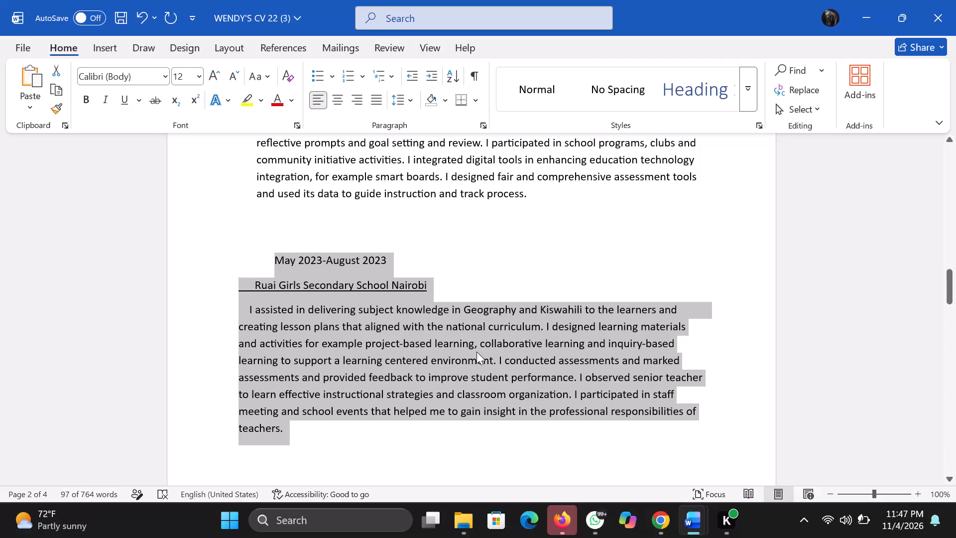
right_click(479, 360)
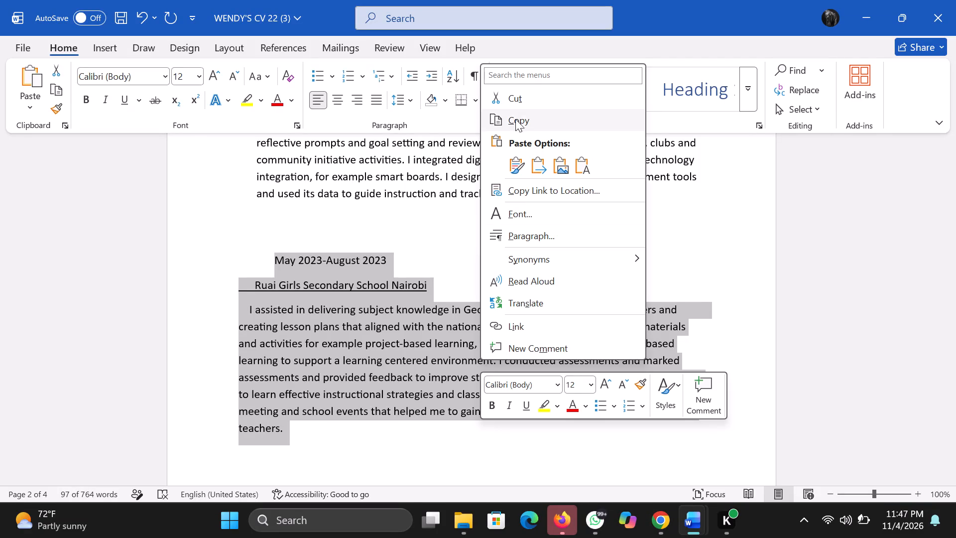
click(516, 105)
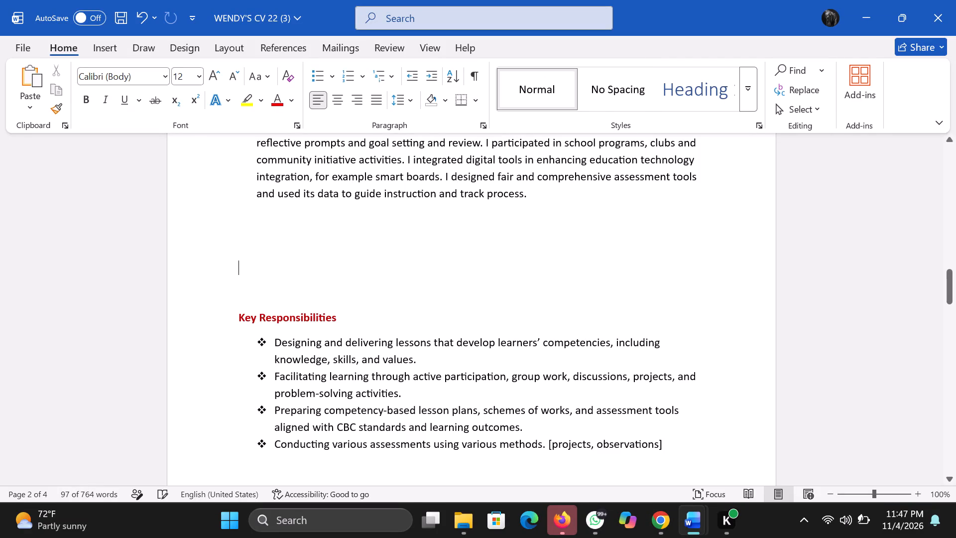
scroll(286, 222, up, 2)
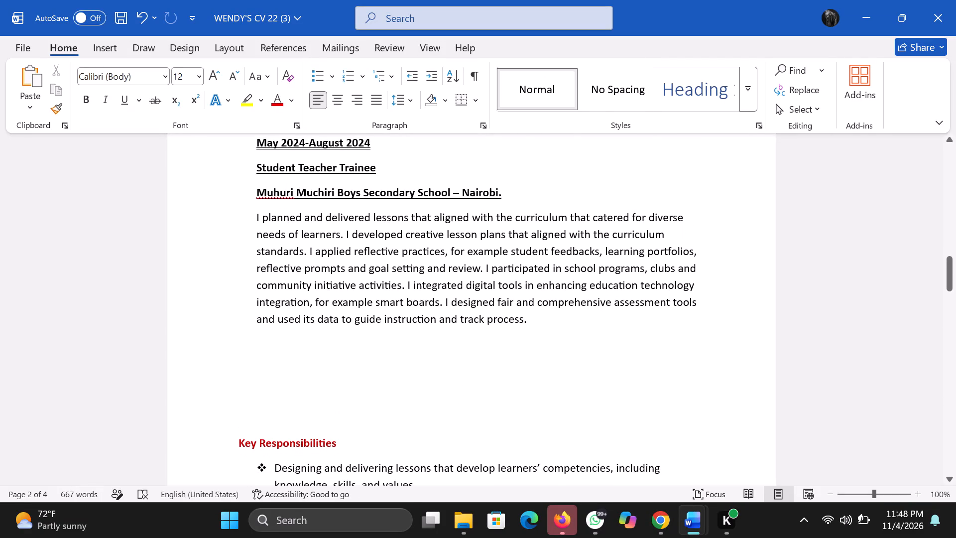
click(536, 322)
key(Return)
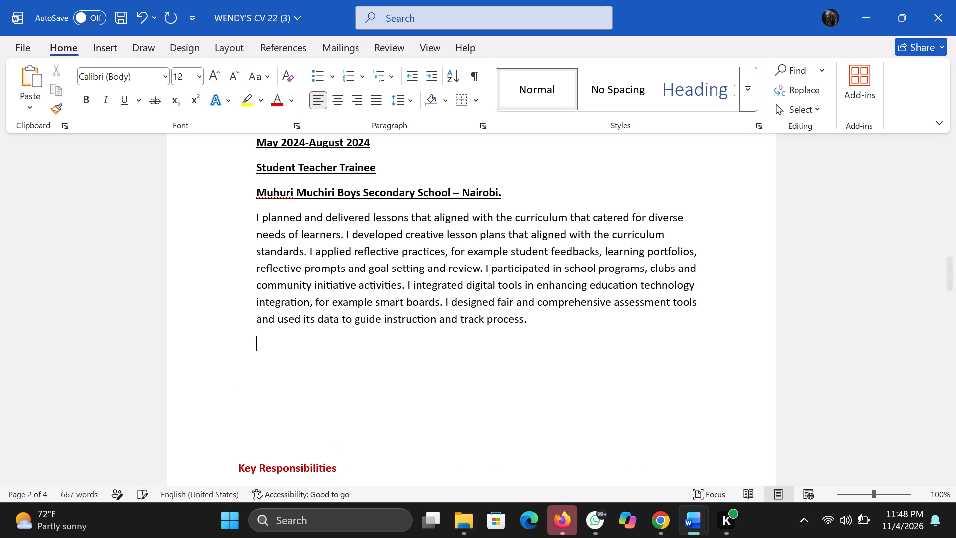
key(Return)
key(Return)
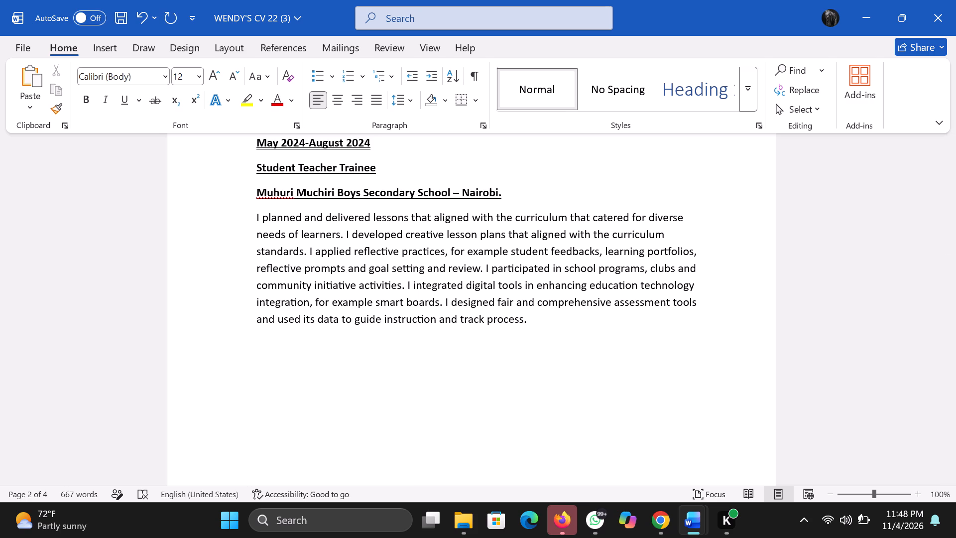
right_click(536, 322)
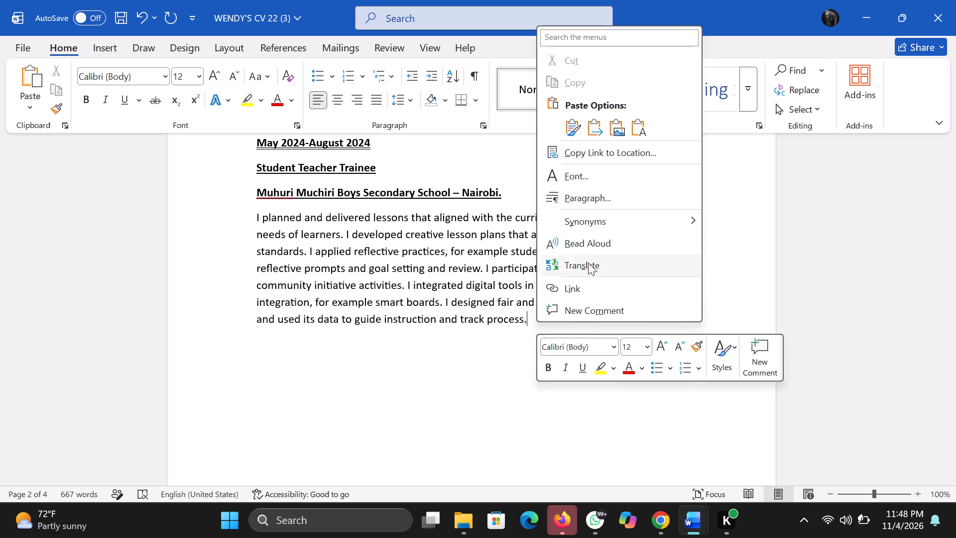
click(574, 127)
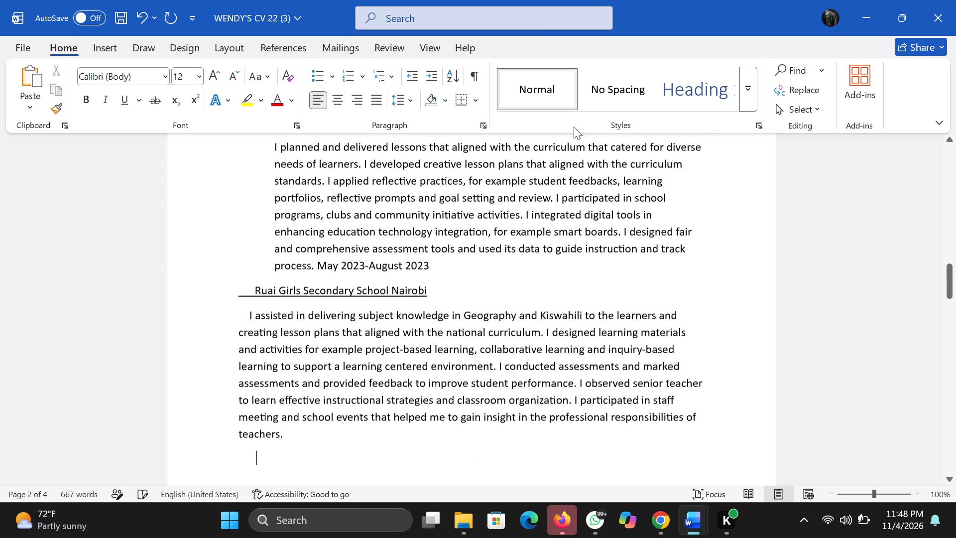
Separate the May 2023-August 2023 date from the end of the May 2024 description with two line breaks.
scroll(574, 127, up, 6)
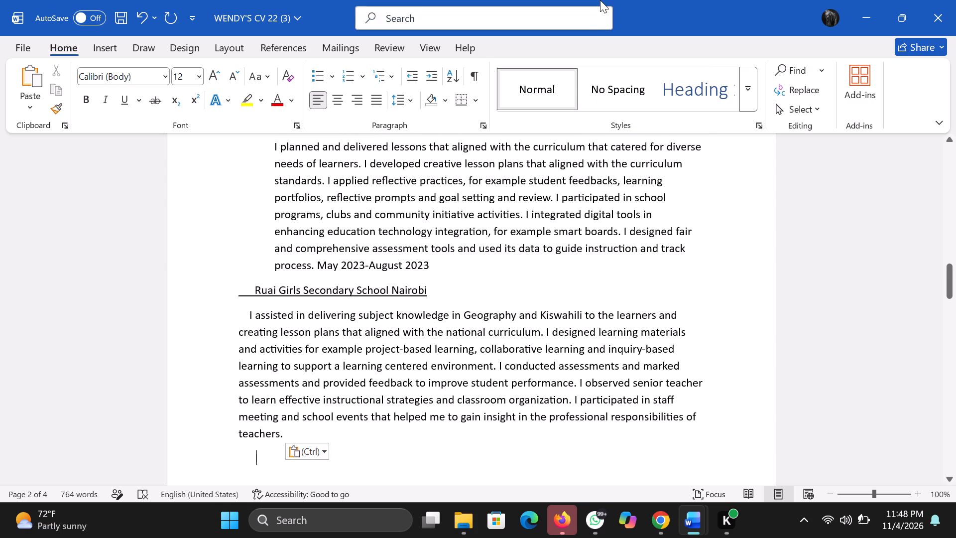
scroll(488, 169, up, 3)
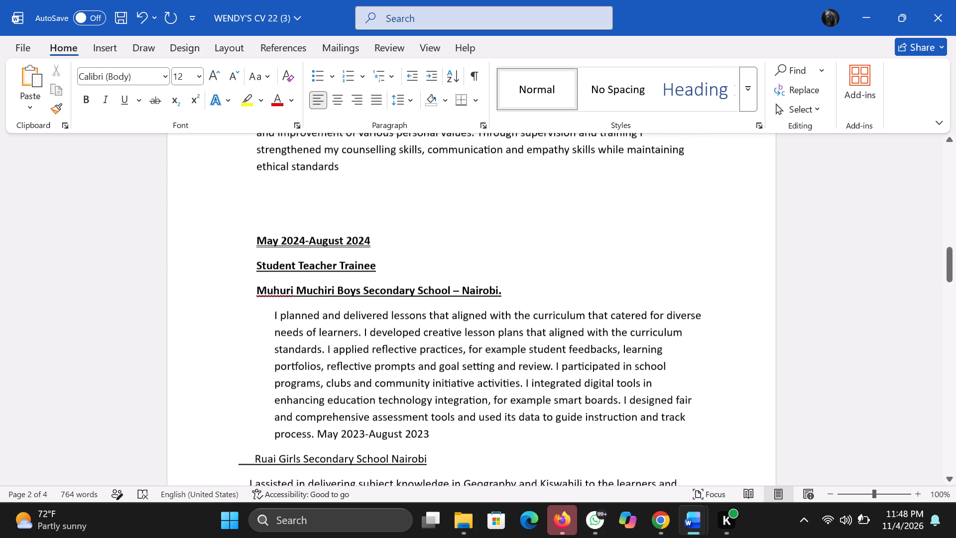
scroll(488, 169, down, 2)
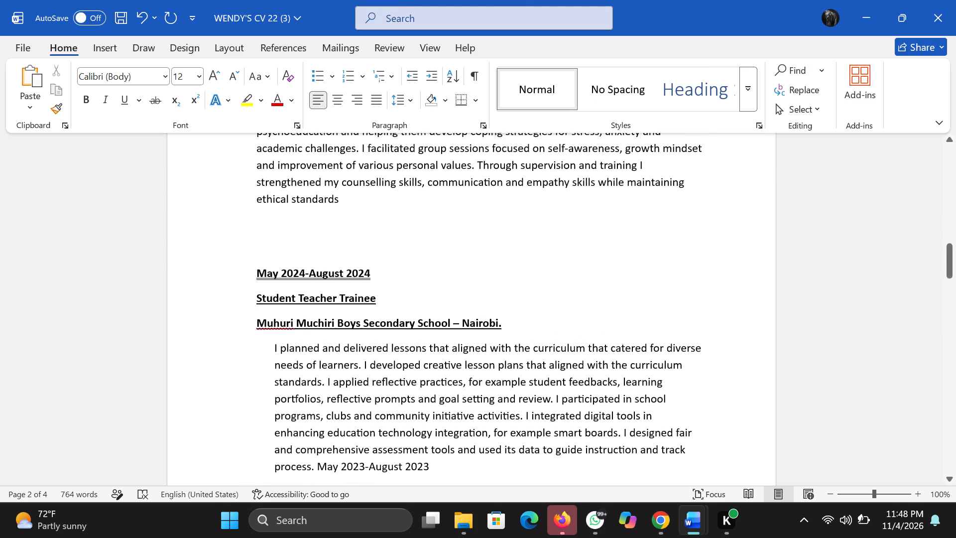
scroll(488, 169, down, 2)
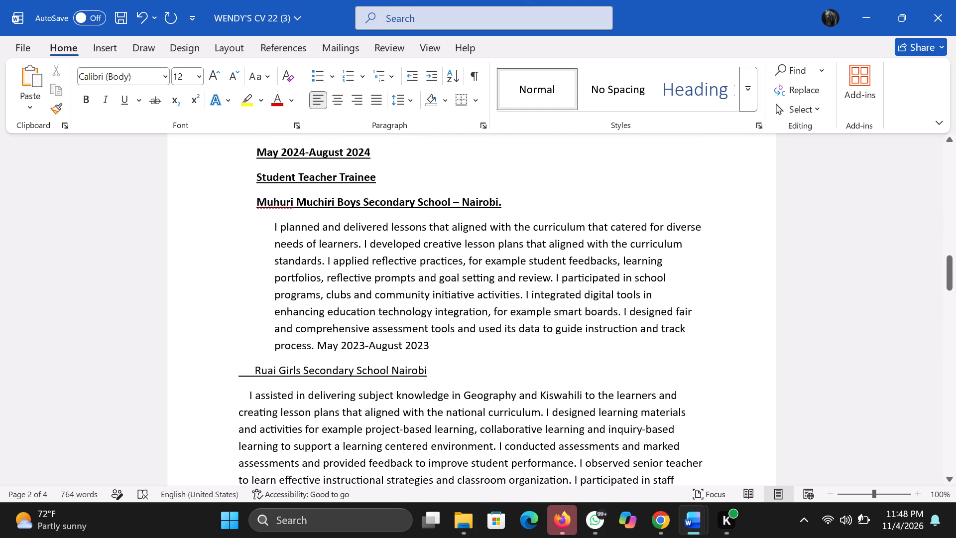
scroll(488, 169, down, 1)
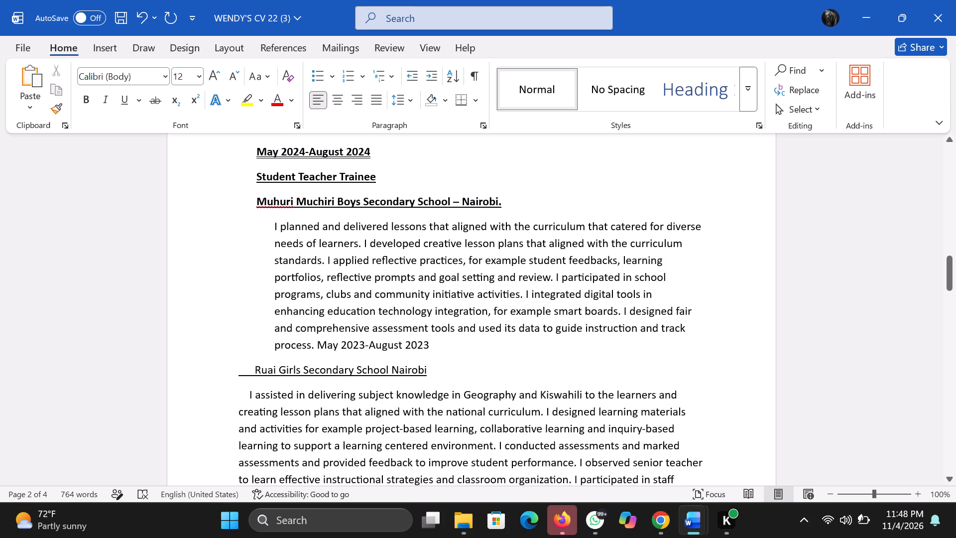
click(316, 342)
key(Return)
key(Return)
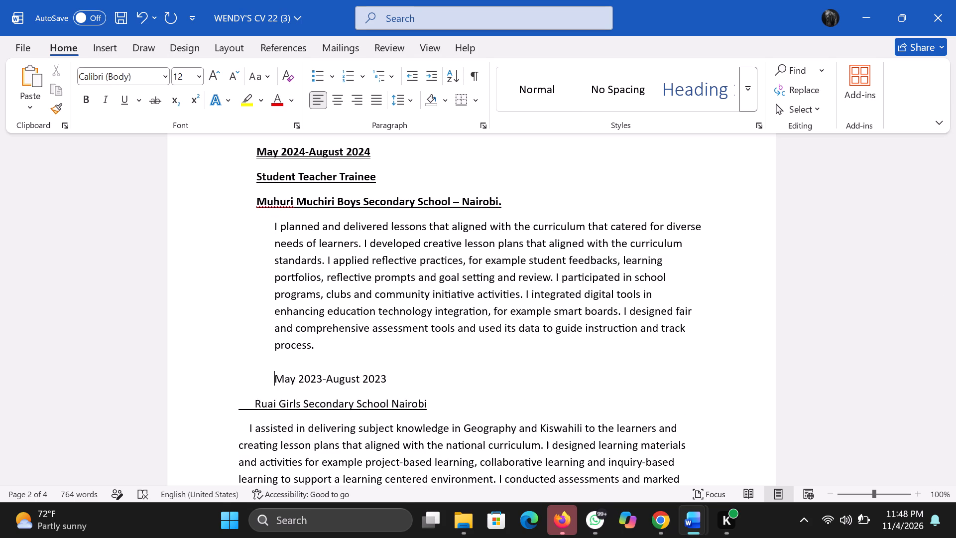
Remove the paragraph indent from the May 2024 description and add six leading spaces before "I planned and delivered lessons".
click(272, 234)
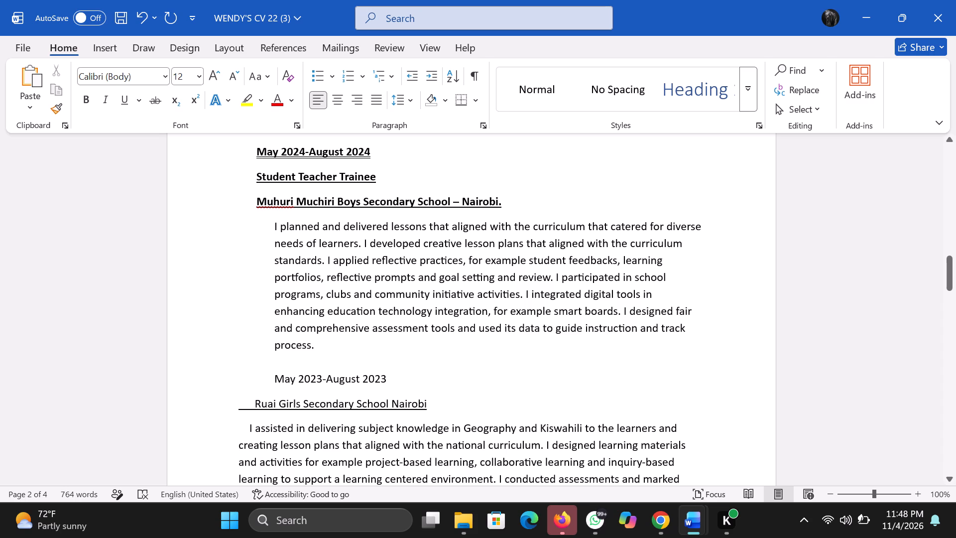
key(BackSpace)
key(space)
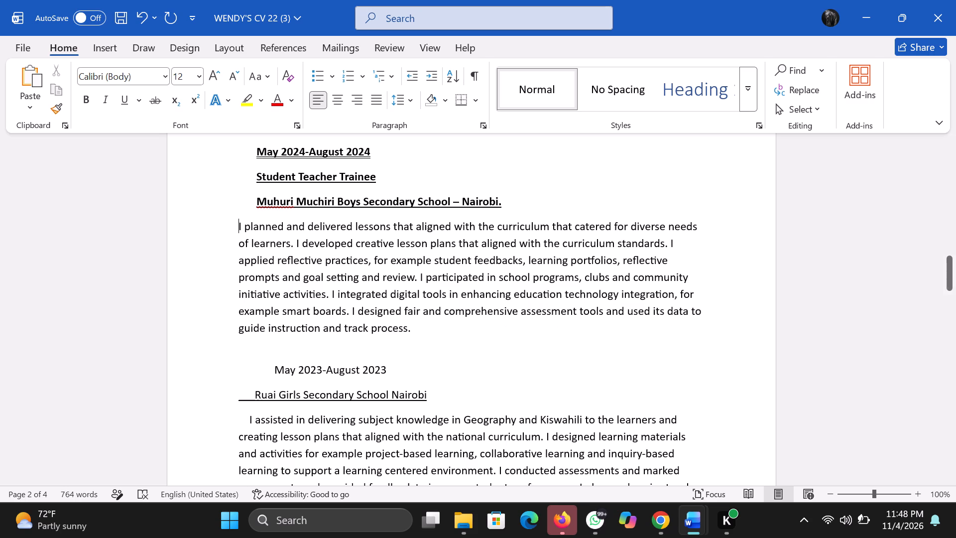
key(space)
key(space)
key(space)
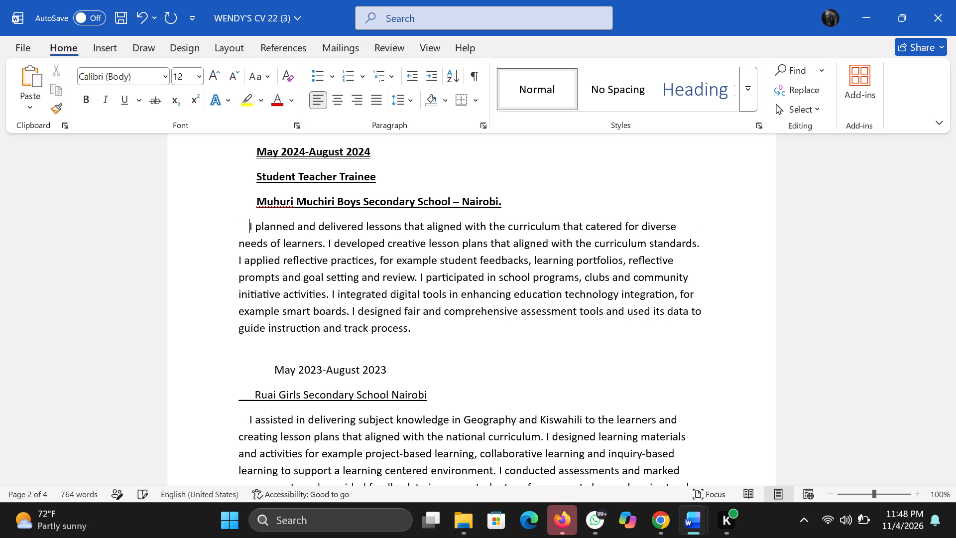
key(space)
key(space)
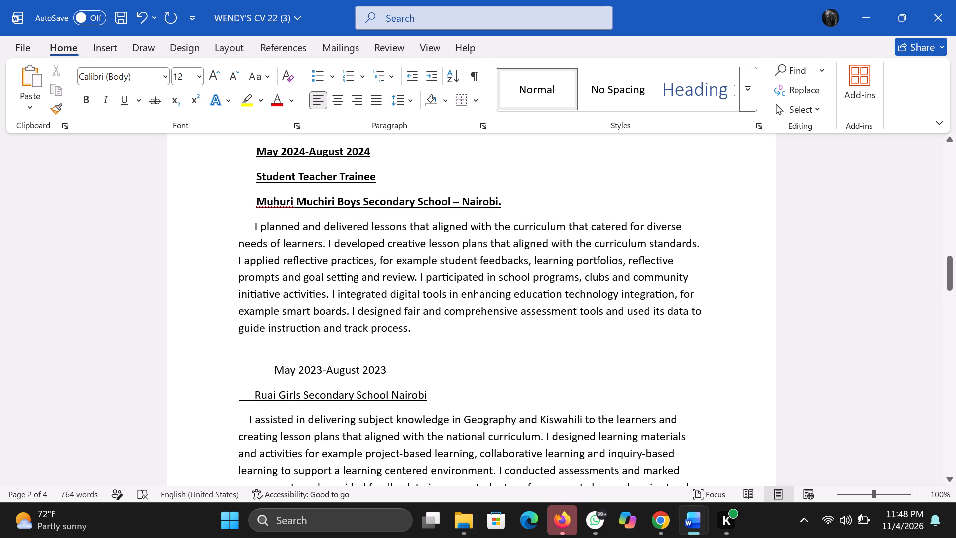
Try to push the May 2024 description's second line, starting "needs of learners", inward with seven spaces.
click(238, 246)
key(space)
key(space)
key(space)
key(space)
key(space)
key(space)
key(space)
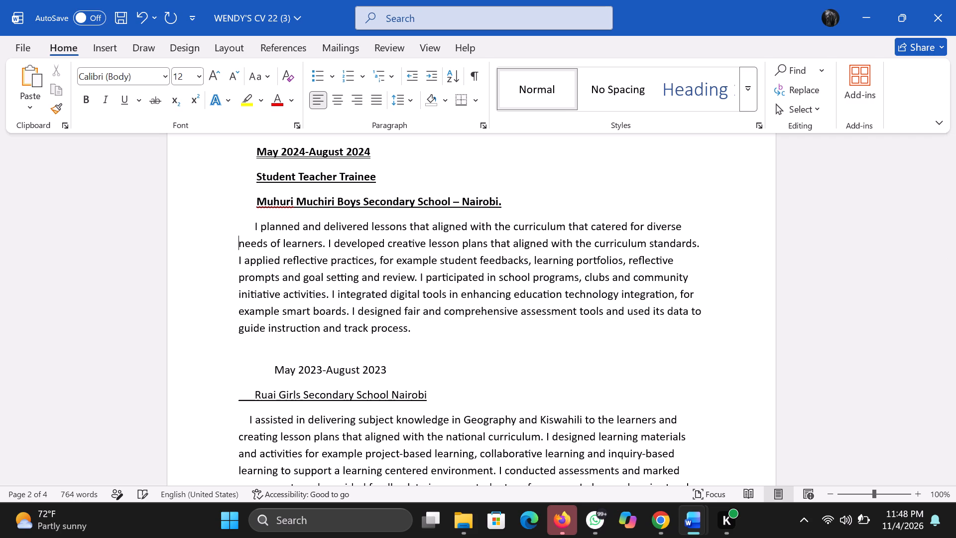
Delete the underlined Ruai Girls Secondary School Nairobi text beneath the May 2023-August 2023 date, leaving its line empty.
scroll(285, 298, up, 1)
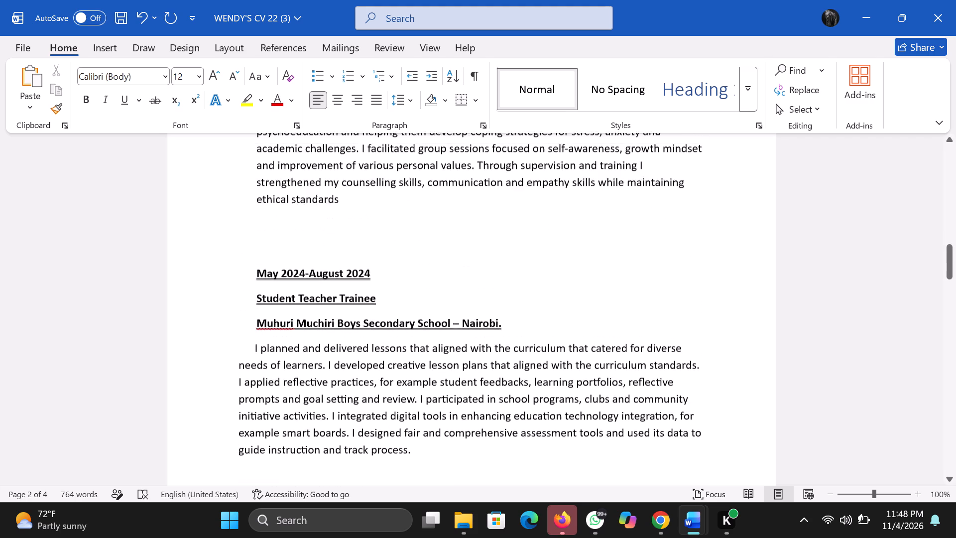
scroll(285, 298, up, 2)
scroll(285, 298, down, 1)
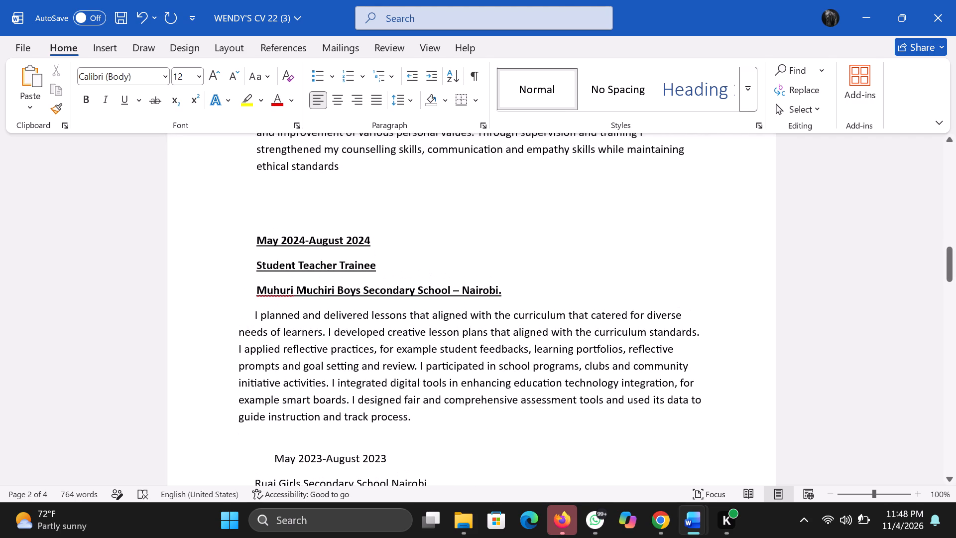
scroll(285, 298, down, 1)
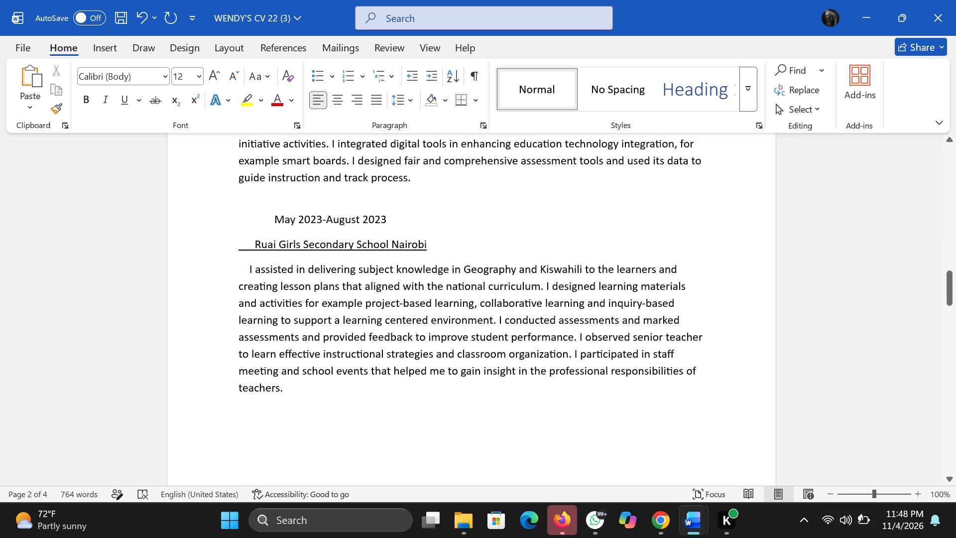
click(436, 251)
key(BackSpace)
key(BackSpace)
key(BackSpace)
key(BackSpace)
key(BackSpace)
key(BackSpace)
key(BackSpace)
key(BackSpace)
key(BackSpace)
key(BackSpace)
key(BackSpace)
key(BackSpace)
key(BackSpace)
key(BackSpace)
key(BackSpace)
key(BackSpace)
key(BackSpace)
key(BackSpace)
key(BackSpace)
key(BackSpace)
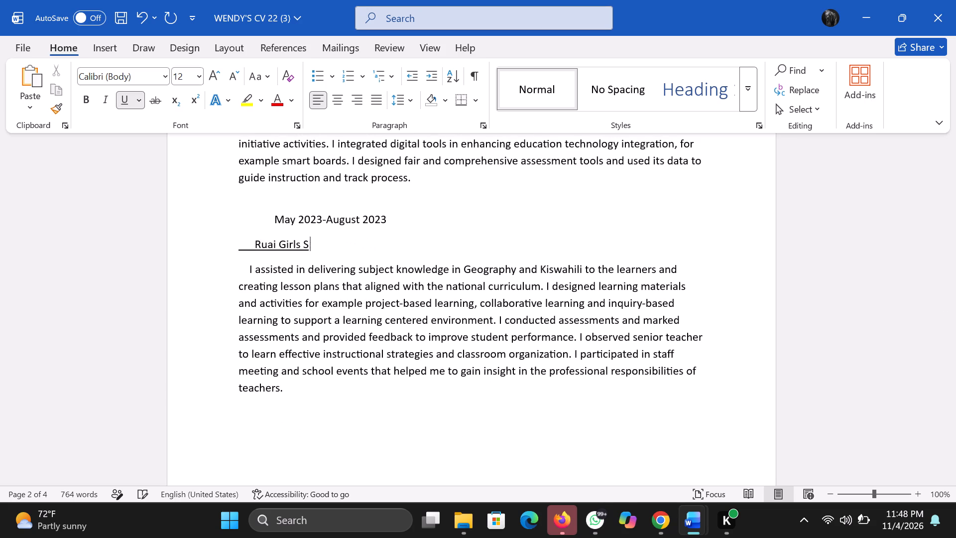
key(BackSpace)
key(BackSpace)
key(BackSpace)
key(BackSpace)
key(BackSpace)
key(BackSpace)
key(BackSpace)
key(BackSpace)
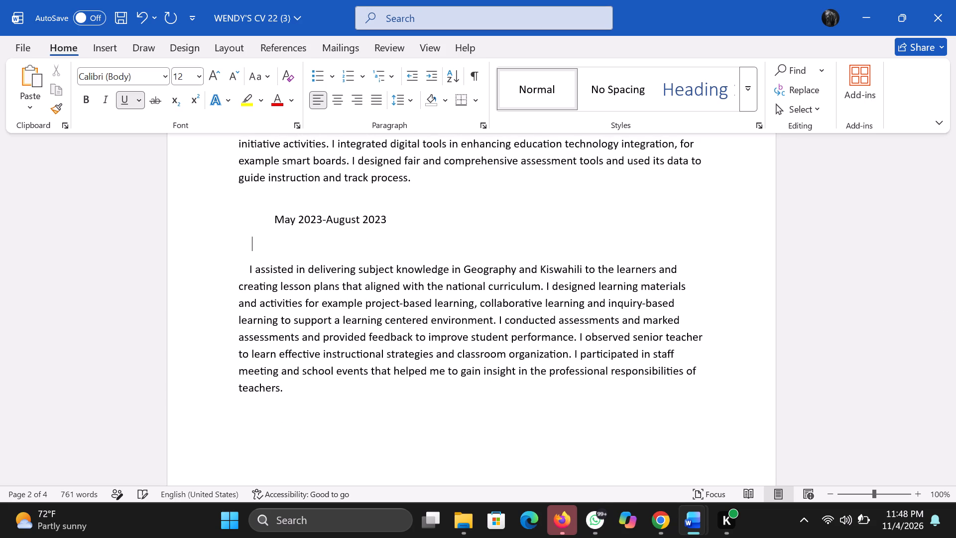
key(BackSpace)
scroll(436, 251, up, 1)
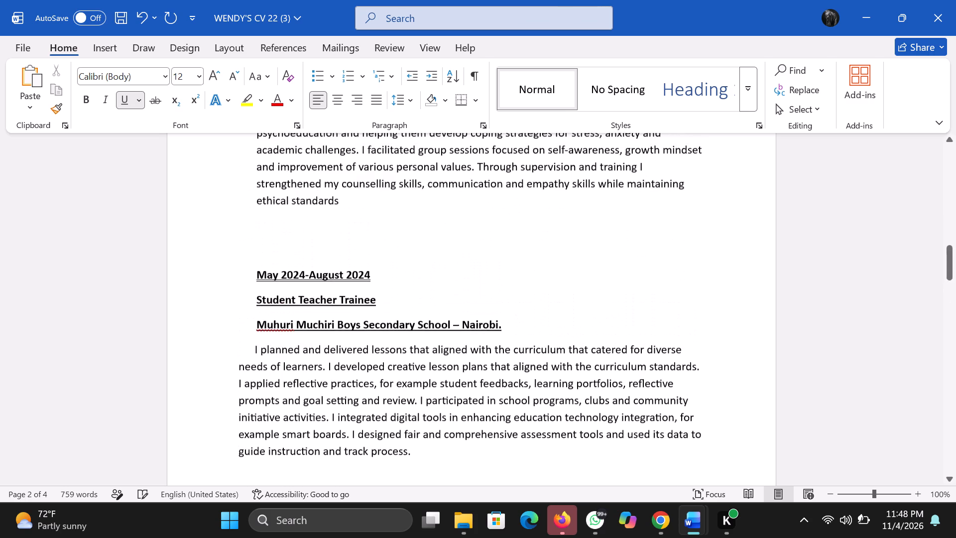
scroll(436, 251, up, 1)
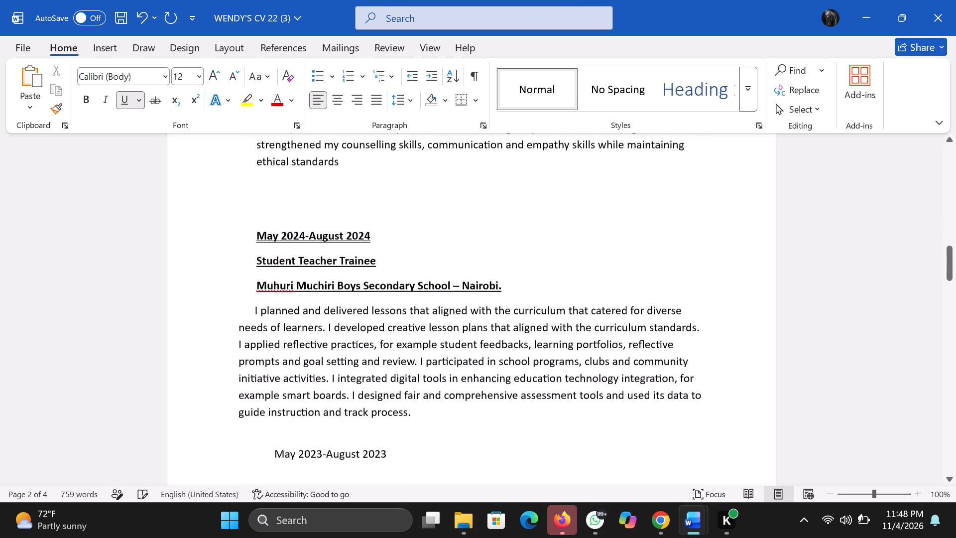
scroll(436, 251, up, 1)
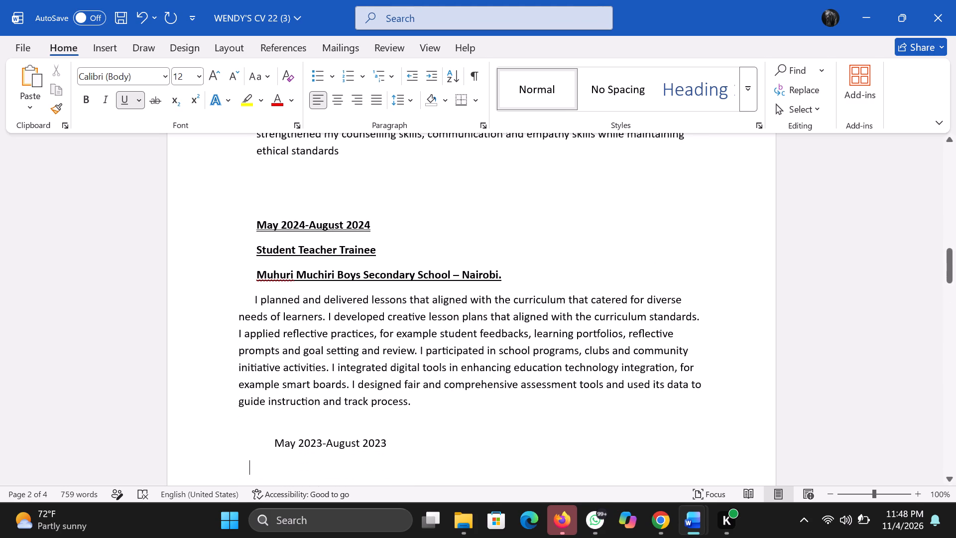
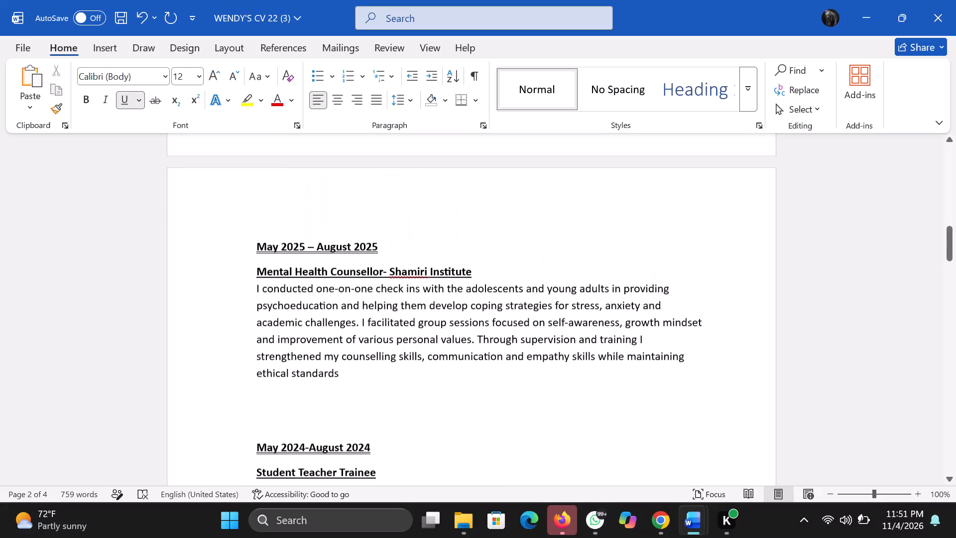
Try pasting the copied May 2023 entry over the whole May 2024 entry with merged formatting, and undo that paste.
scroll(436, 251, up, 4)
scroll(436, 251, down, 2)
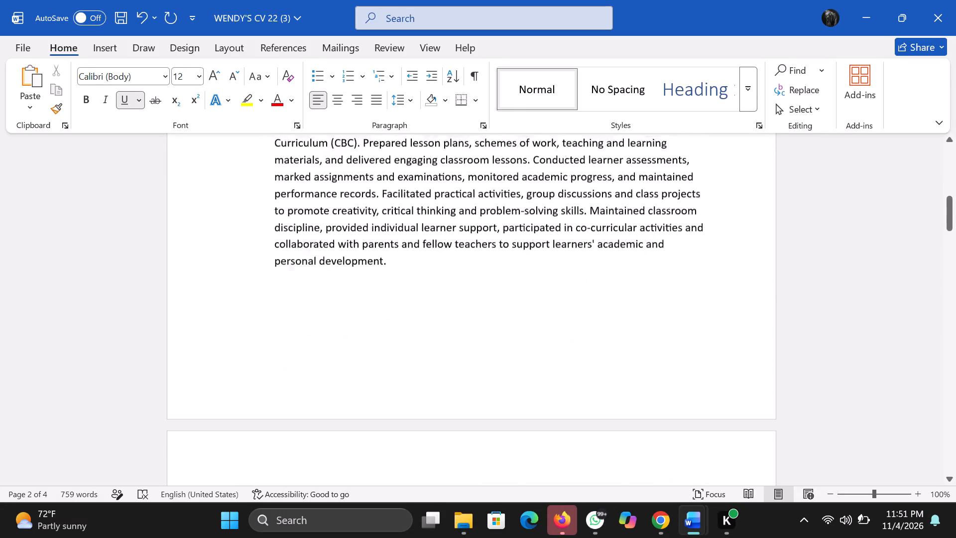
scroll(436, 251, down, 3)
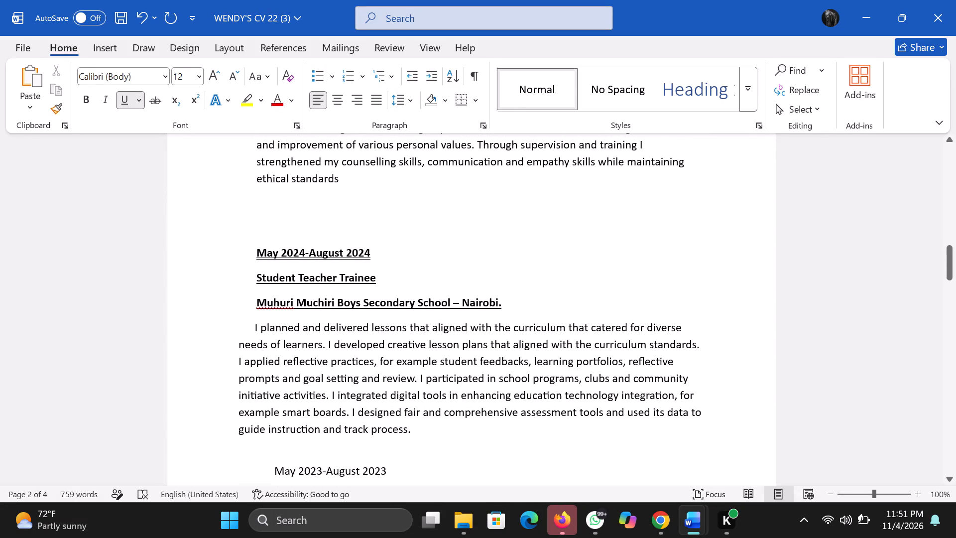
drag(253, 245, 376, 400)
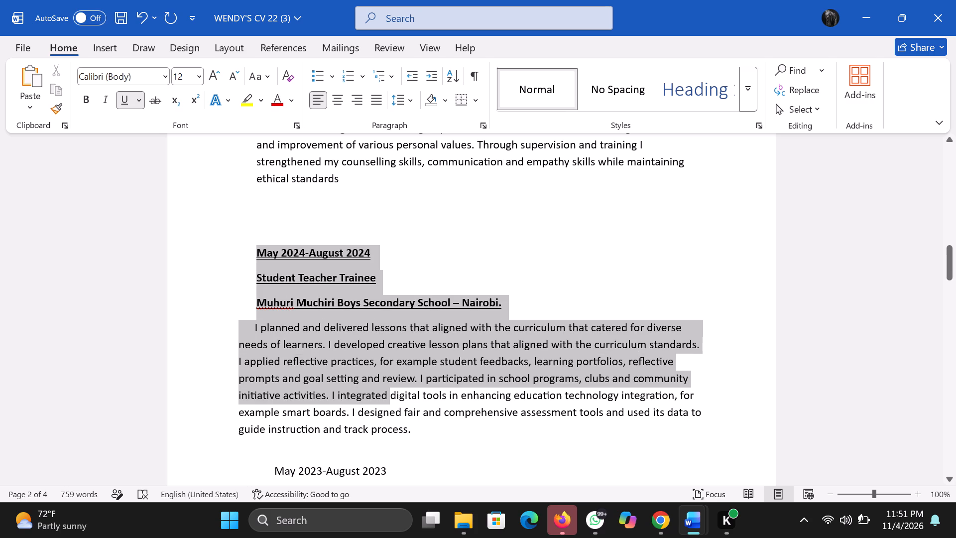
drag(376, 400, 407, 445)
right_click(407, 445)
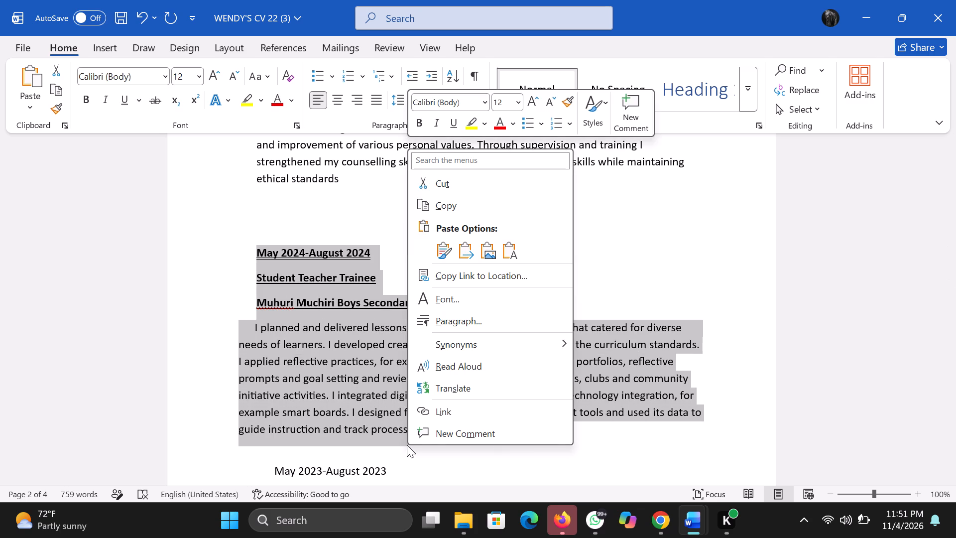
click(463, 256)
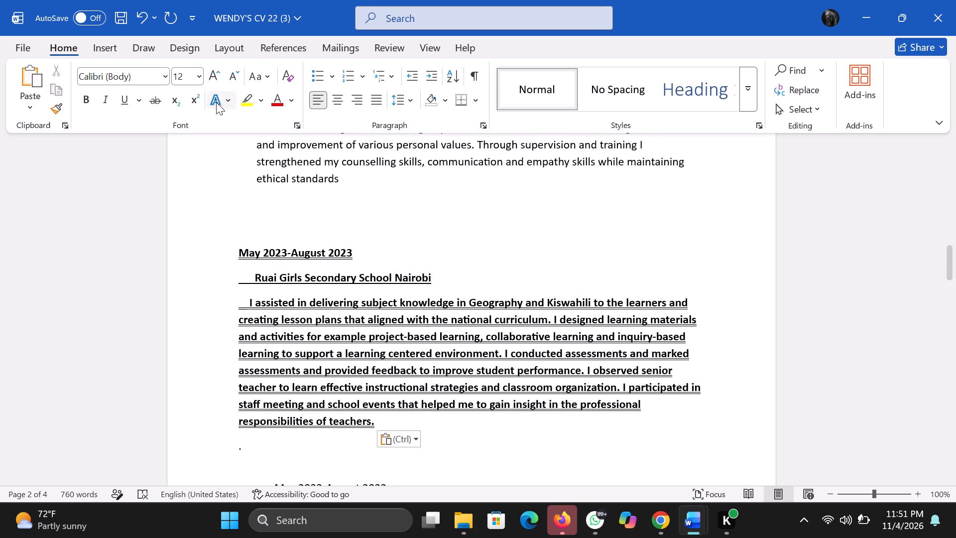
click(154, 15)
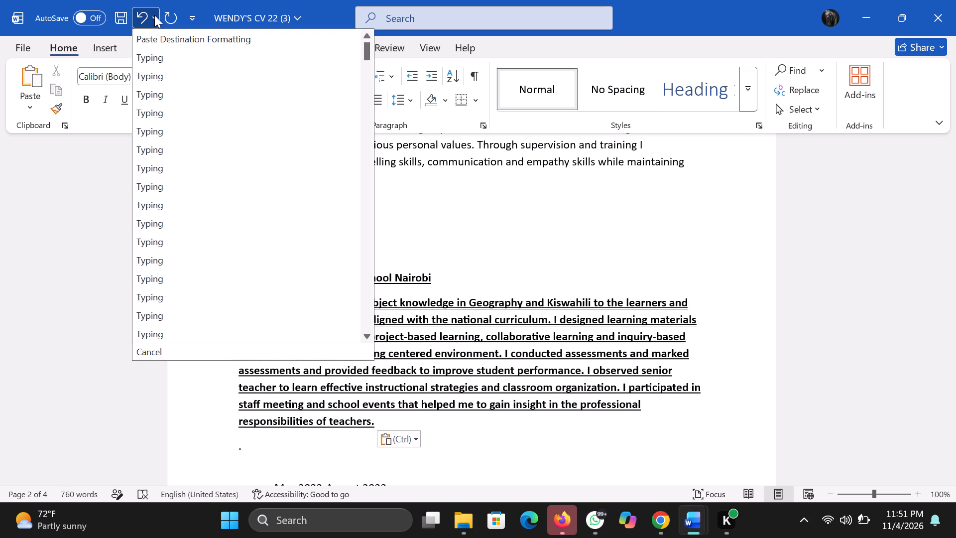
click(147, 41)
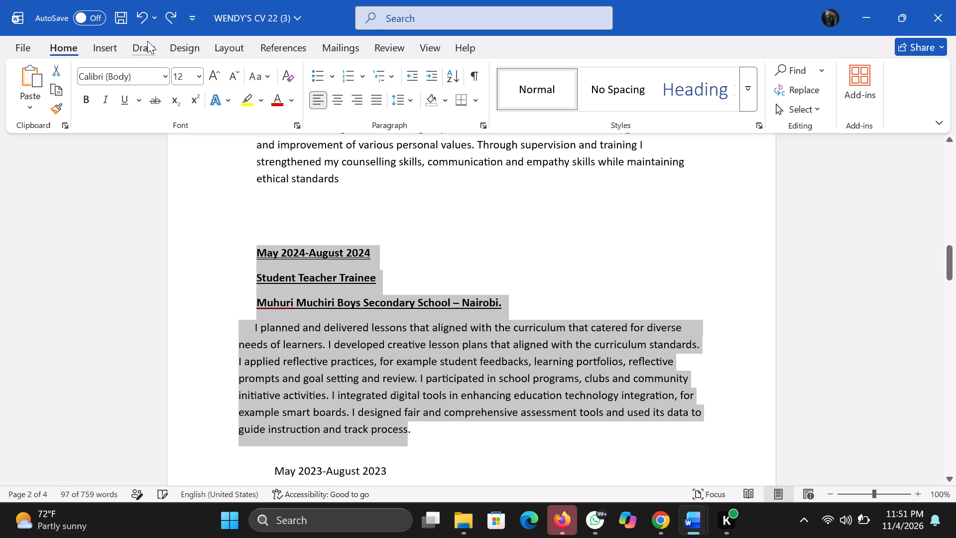
Justify the empty line directly above the May 2024-August 2024 heading.
click(365, 229)
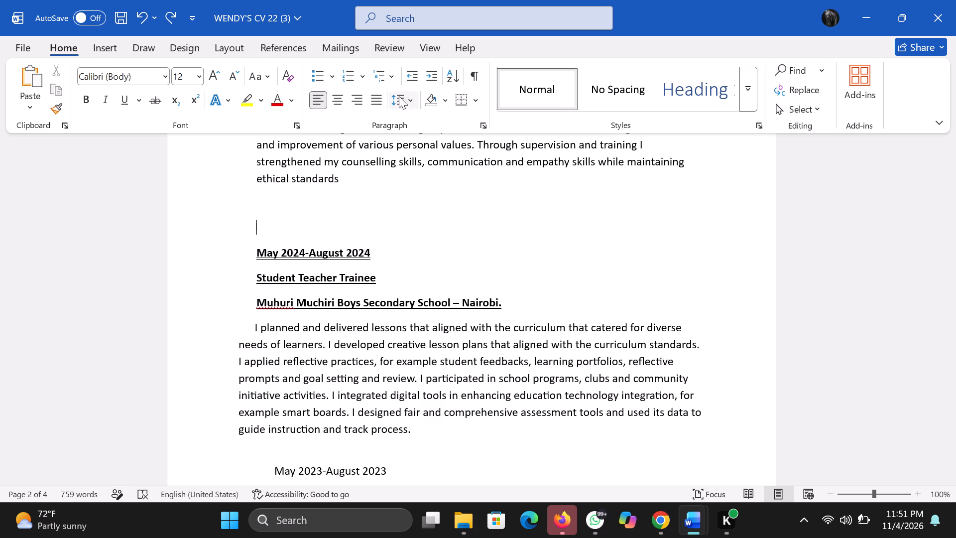
click(381, 98)
scroll(331, 194, left, 1)
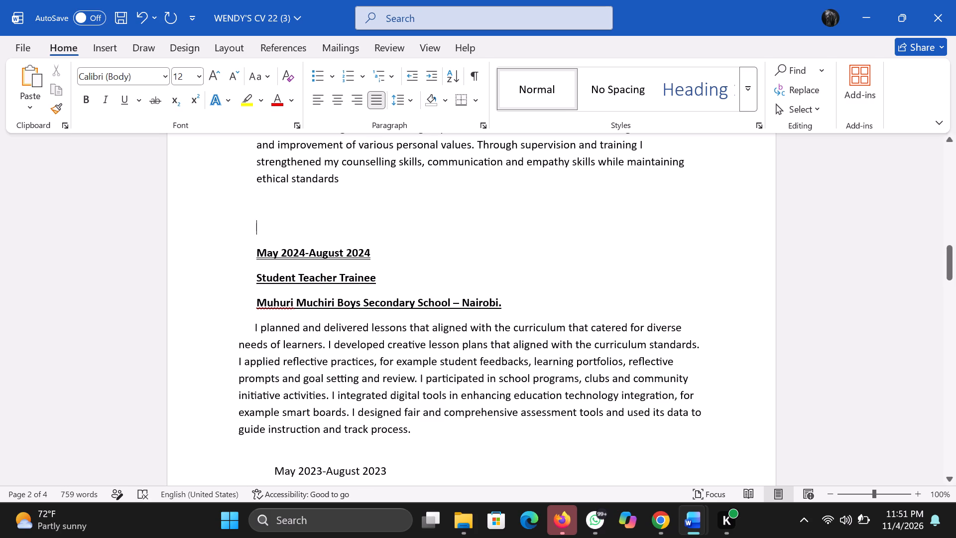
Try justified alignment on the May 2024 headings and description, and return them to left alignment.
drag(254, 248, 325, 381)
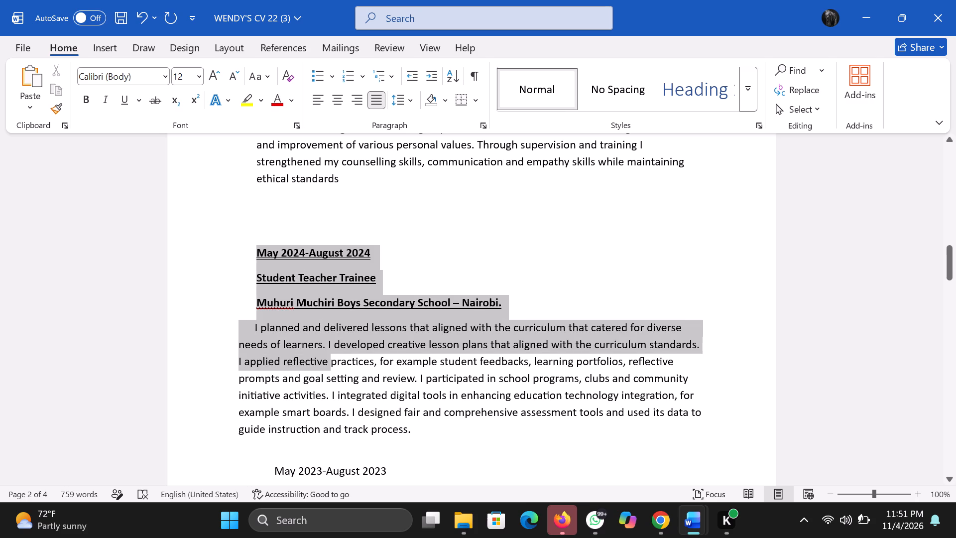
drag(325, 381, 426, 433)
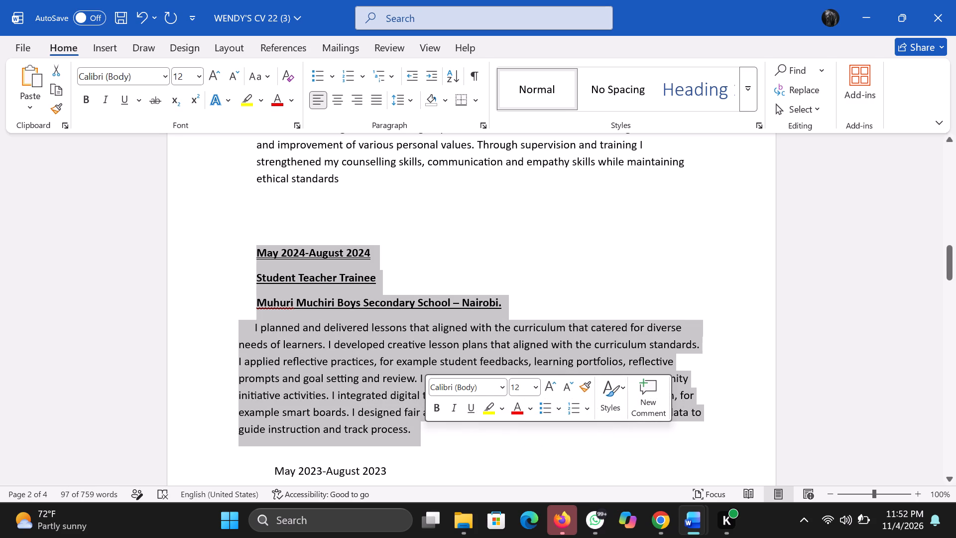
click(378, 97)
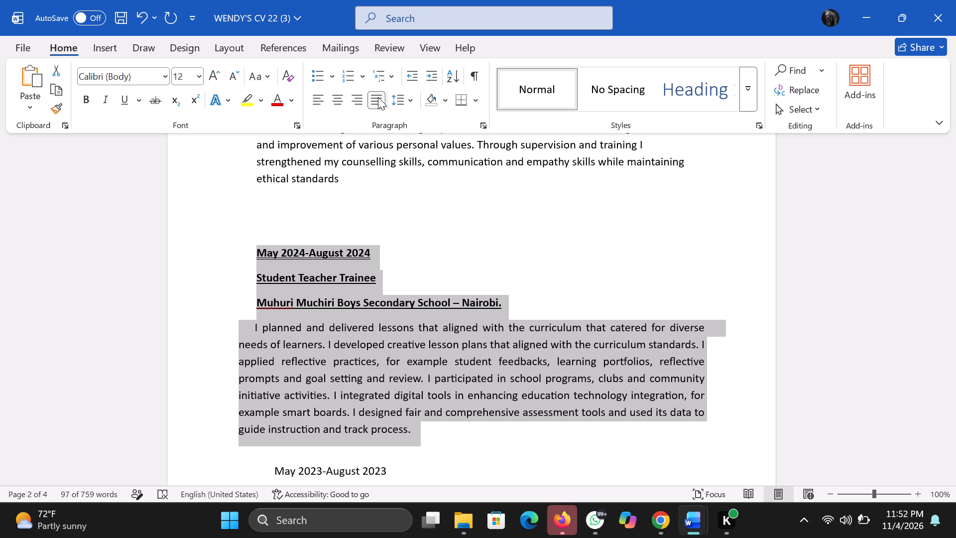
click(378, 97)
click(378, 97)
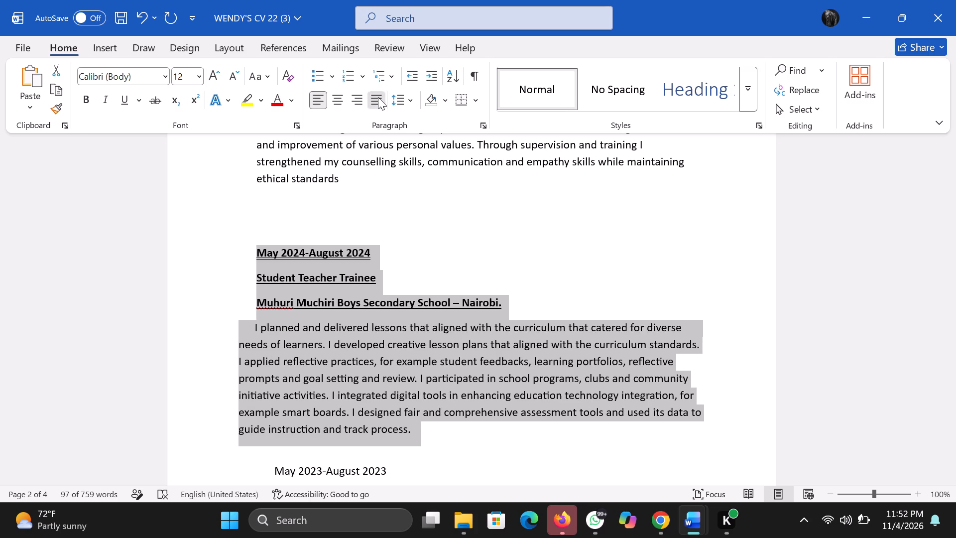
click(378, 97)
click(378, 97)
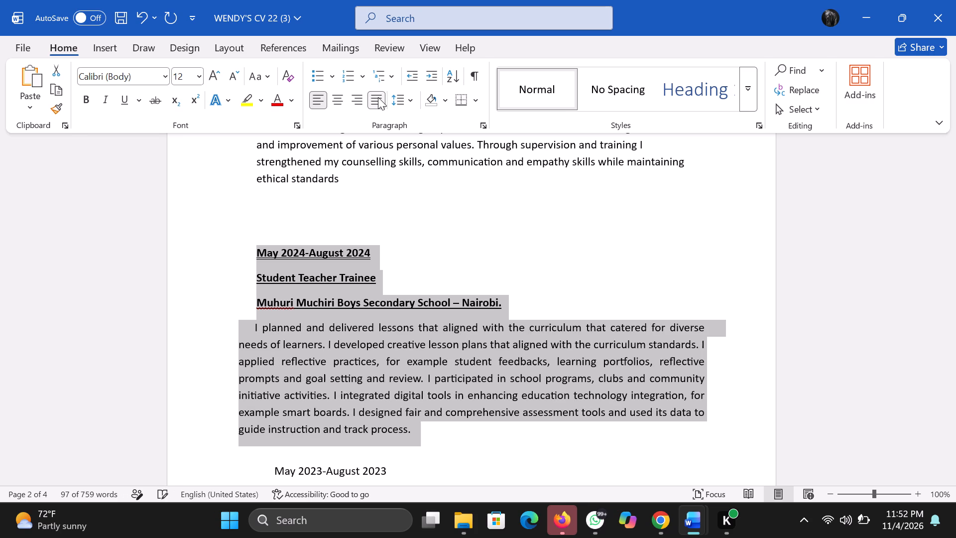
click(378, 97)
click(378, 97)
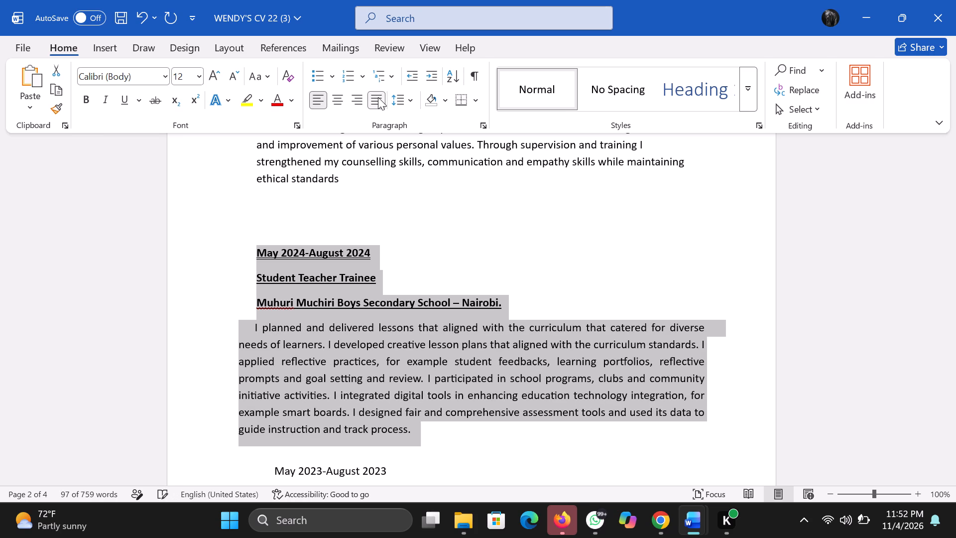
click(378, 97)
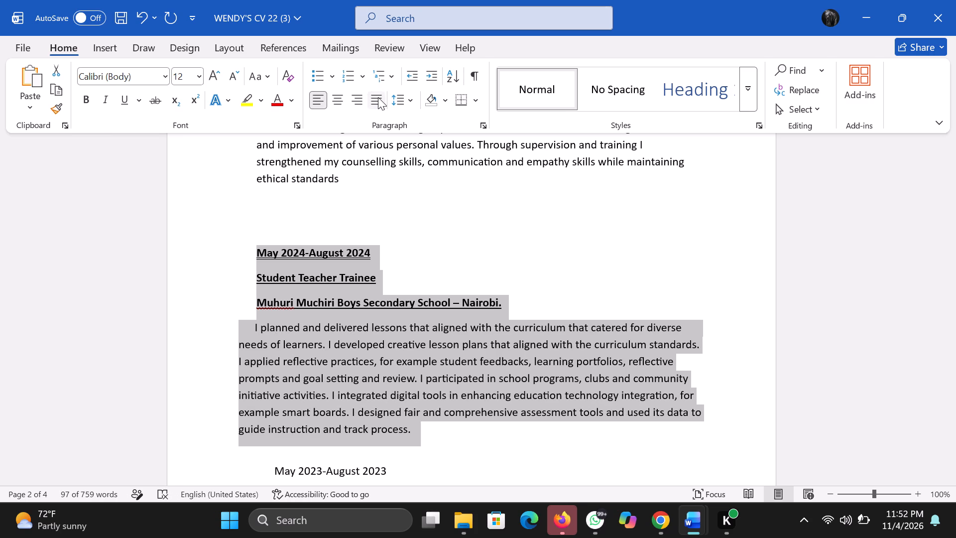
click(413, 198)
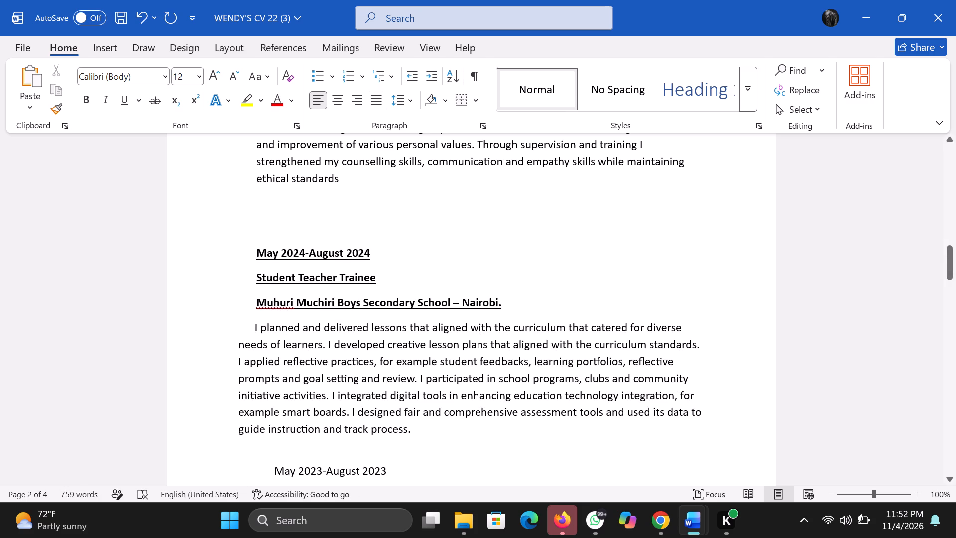
Replace six of the spaces before "needs of learners" in the May 2024 description with nine spaces.
click(258, 324)
scroll(258, 324, up, 1)
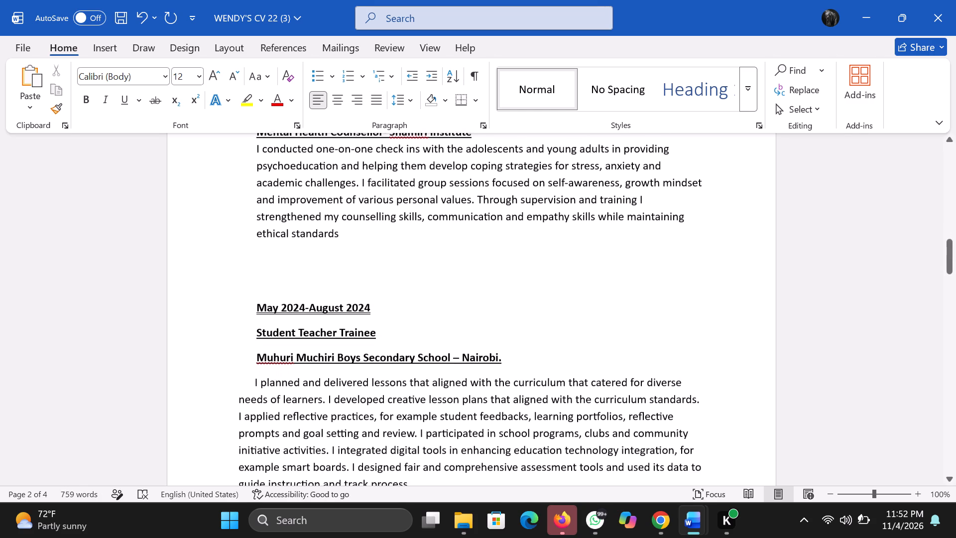
scroll(258, 324, up, 1)
click(237, 397)
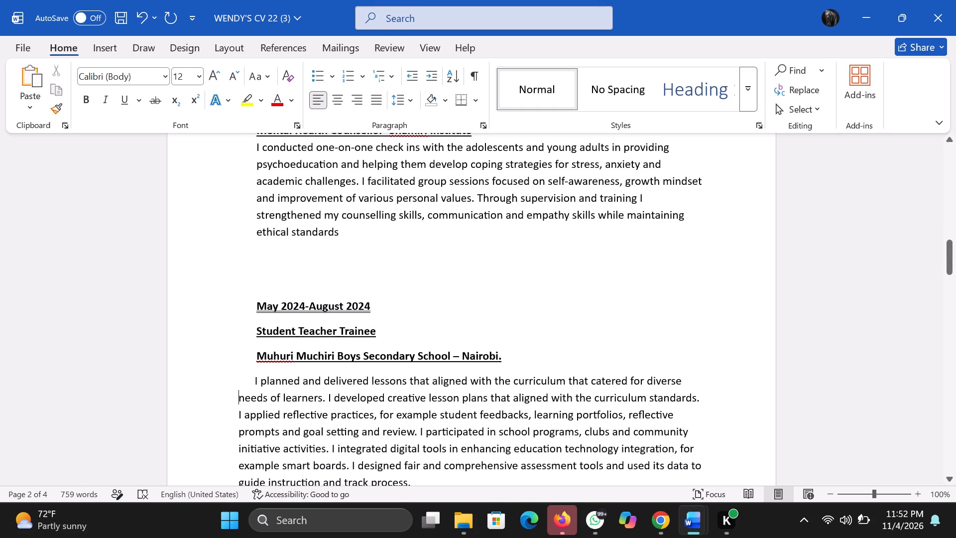
key(BackSpace)
key(BackSpace)
key(BackSpace)
key(BackSpace)
key(BackSpace)
key(BackSpace)
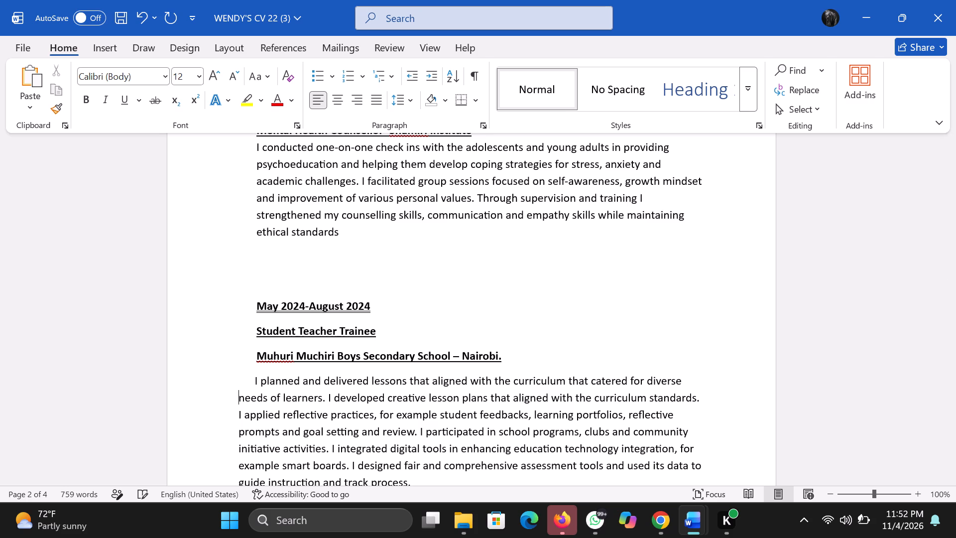
key(space)
key(space)
key(space)
key(space)
key(space)
key(space)
key(space)
key(space)
key(space)
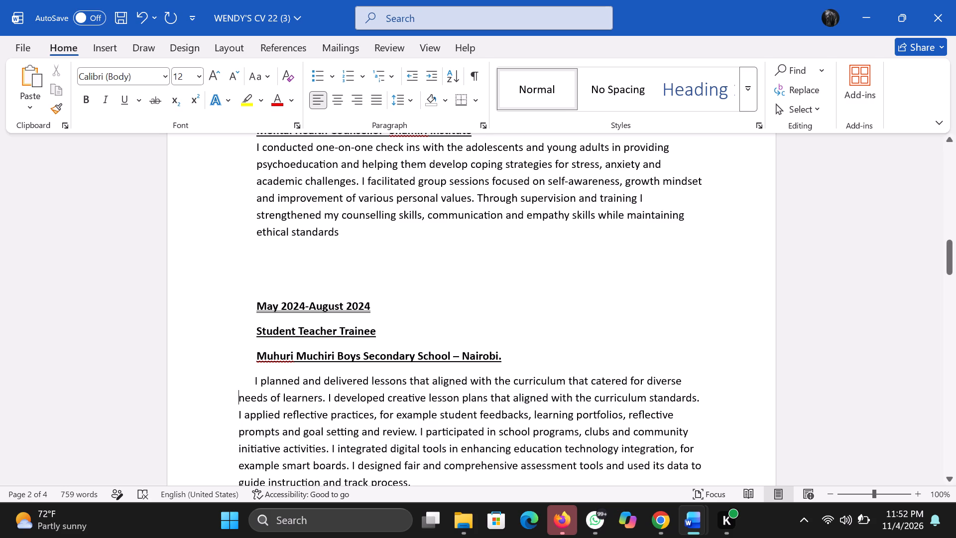
Add four more spaces before "needs of learners" to try to push that line inward.
scroll(253, 377, down, 2)
scroll(253, 377, up, 3)
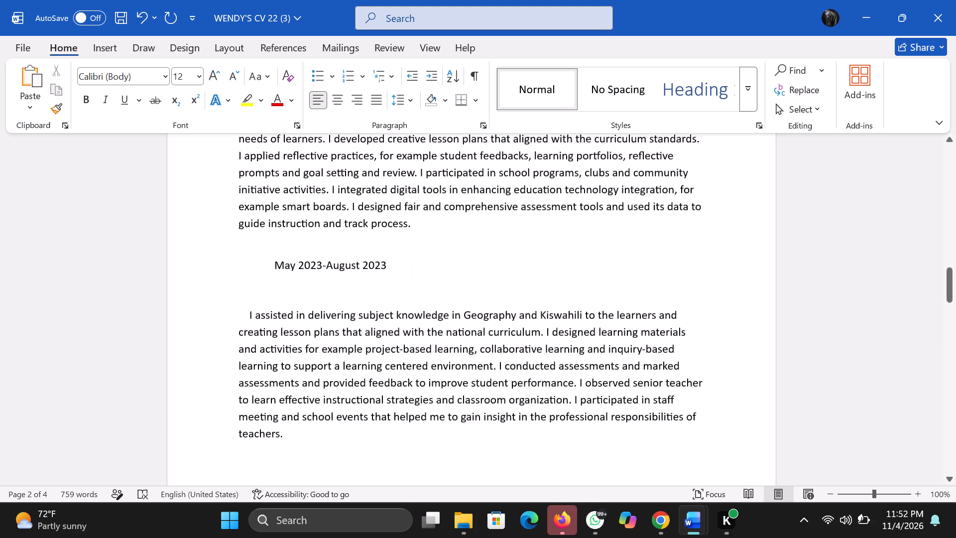
scroll(253, 377, up, 4)
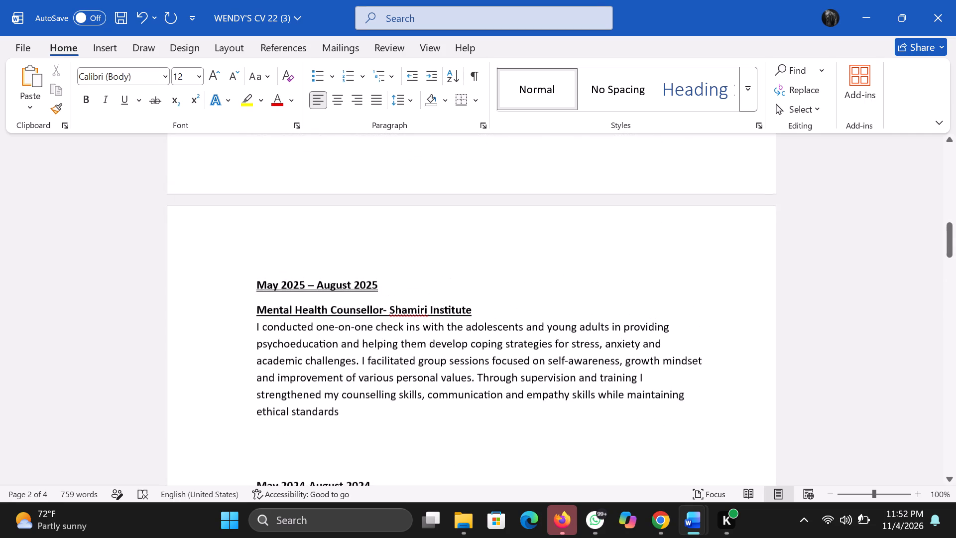
scroll(253, 377, down, 1)
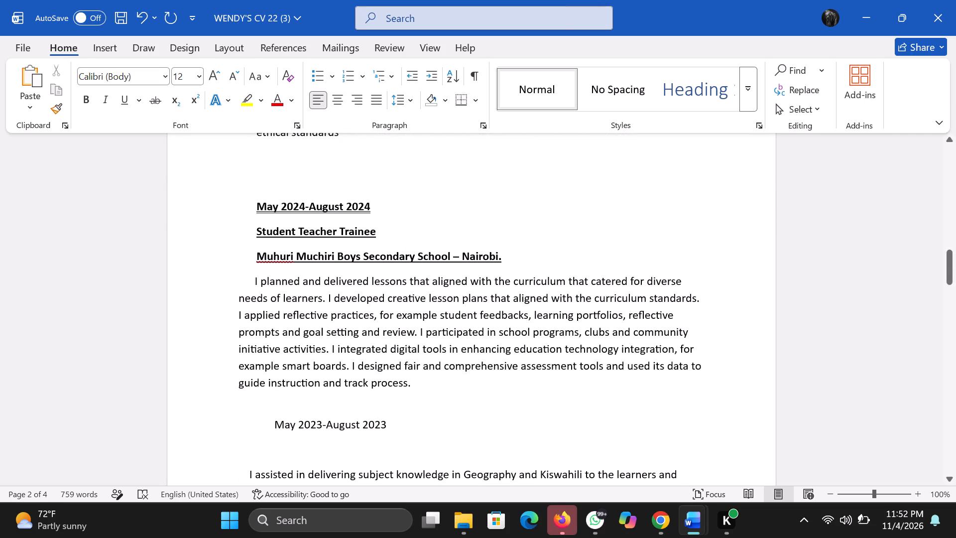
key(space)
key(space)
key(space)
key(space)
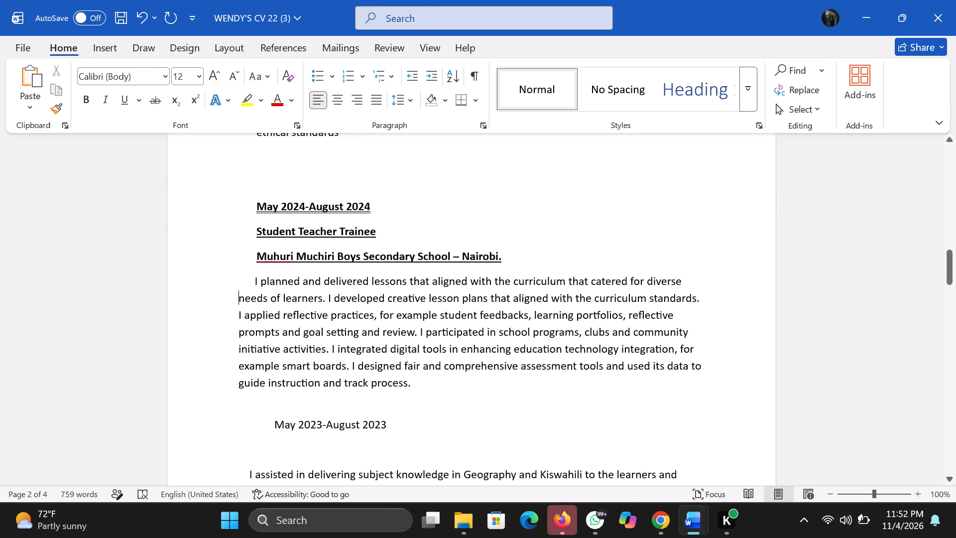
Insert four spaces before "I applied reflective practices" in the May 2024 description.
click(234, 317)
key(space)
key(space)
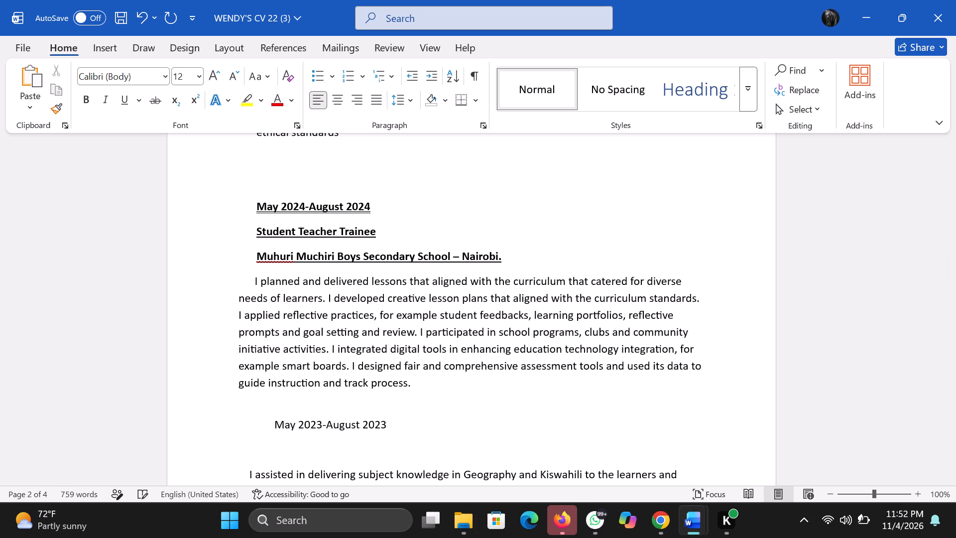
key(space)
key(space)
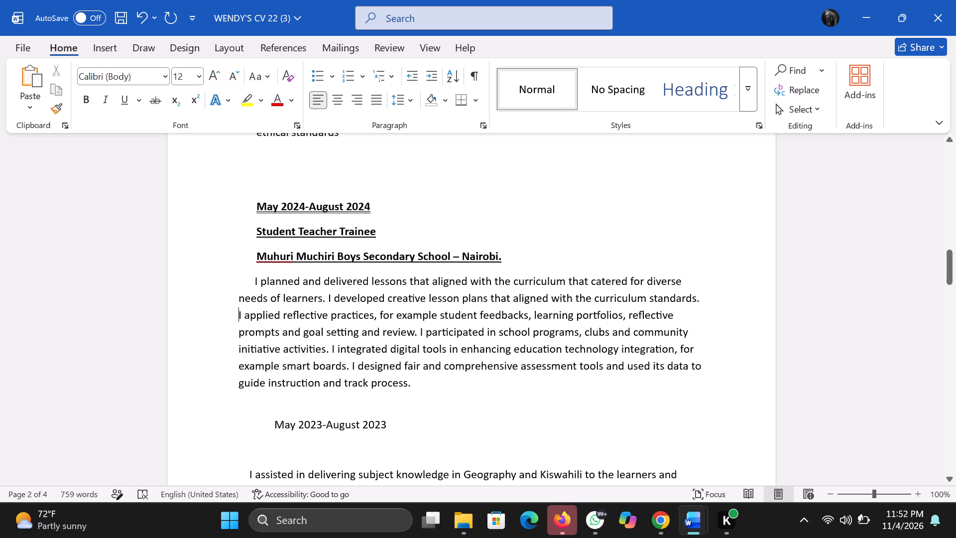
Delete four leading spaces before "I planned and delivered lessons" and join the description to the Muhuri Muchiri Boys Secondary School line.
click(249, 281)
key(BackSpace)
key(BackSpace)
key(BackSpace)
key(BackSpace)
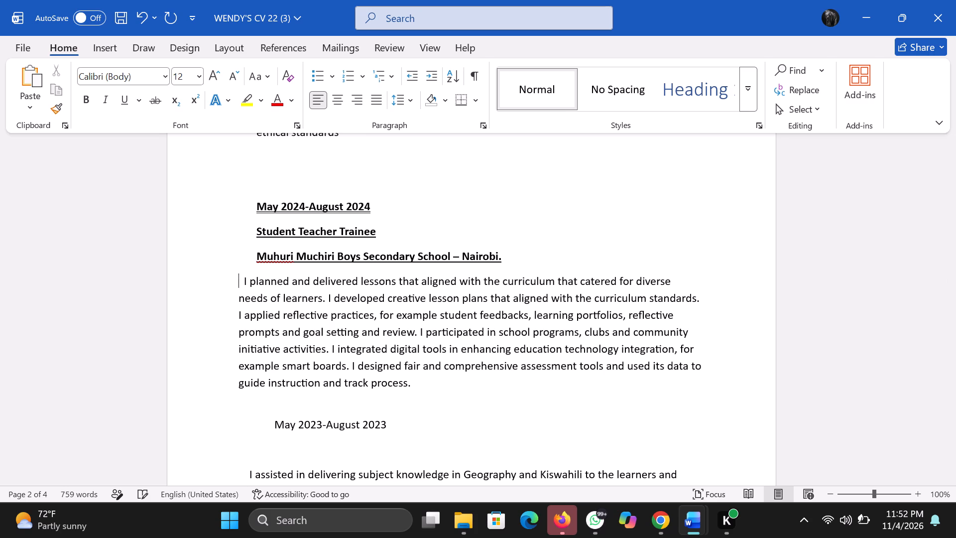
key(BackSpace)
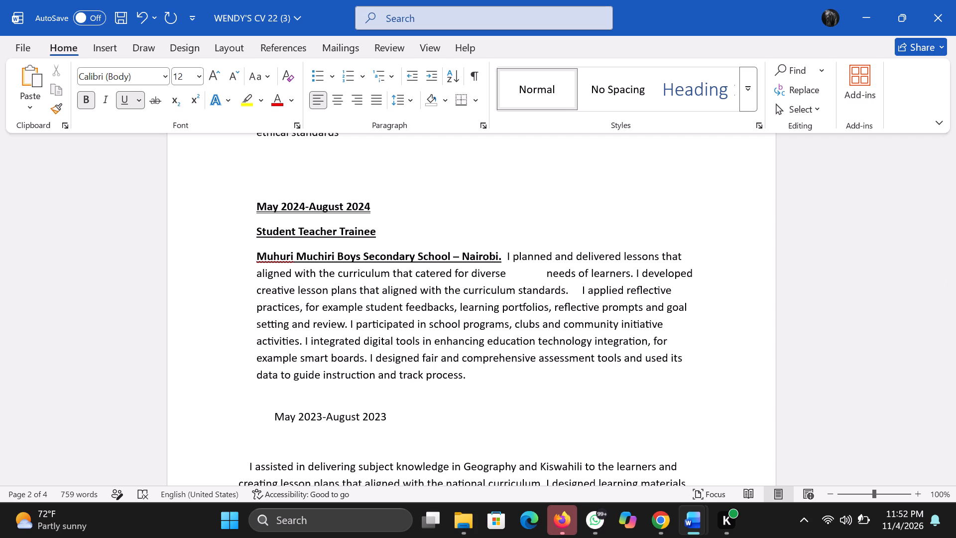
Insert spaces after "Muhuri Muchiri Boys Secondary School – Nairobi." until "I planned and delivered lessons" moves onto the line below.
key(space)
key(space)
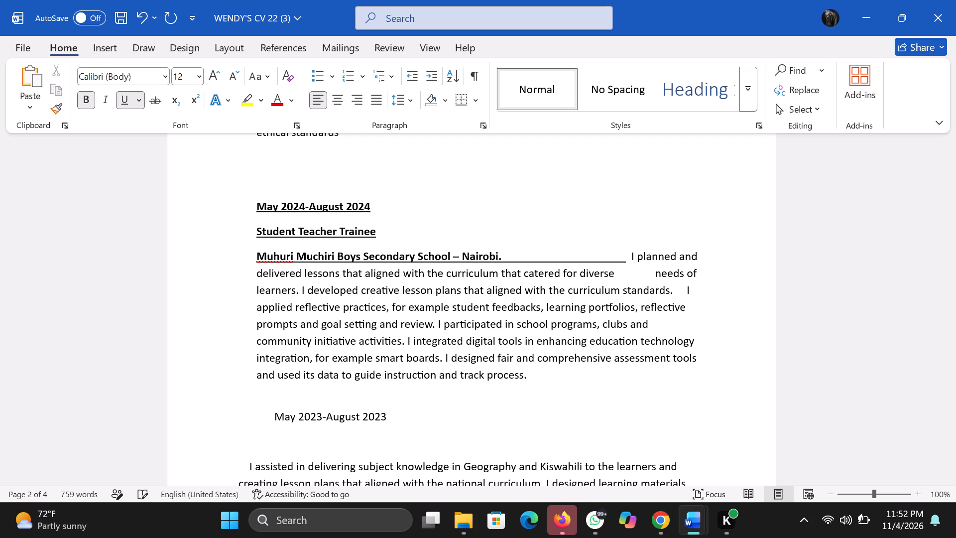
key(space)
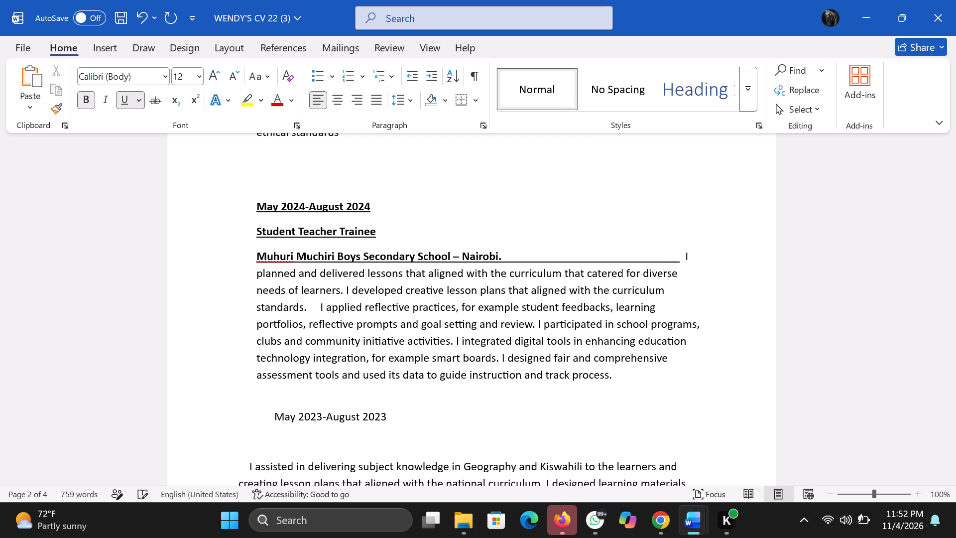
key(space)
key(space)
key(space)
key(space)
key(space)
key(space)
key(space)
key(space)
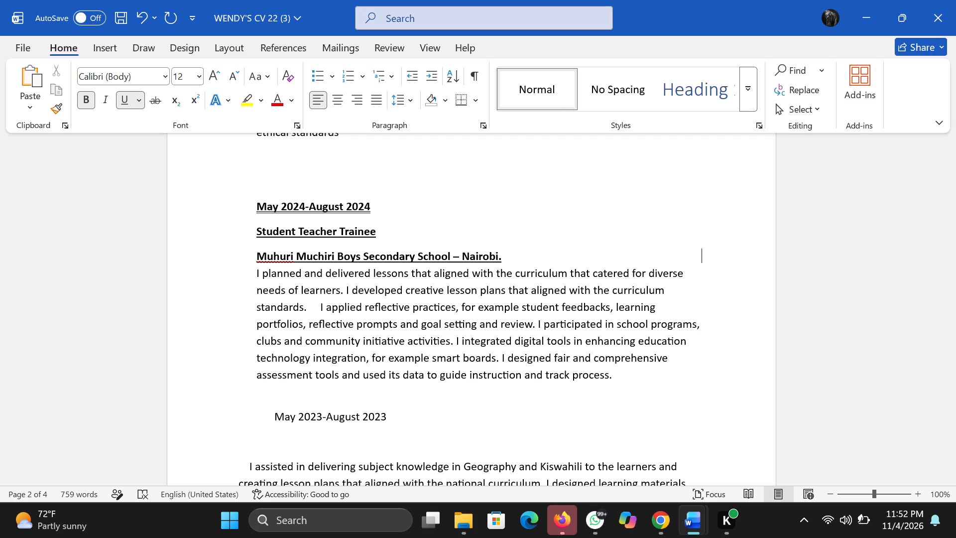
Delete four extra spaces before "I applied reflective practices" in the May 2024 description.
scroll(249, 281, up, 1)
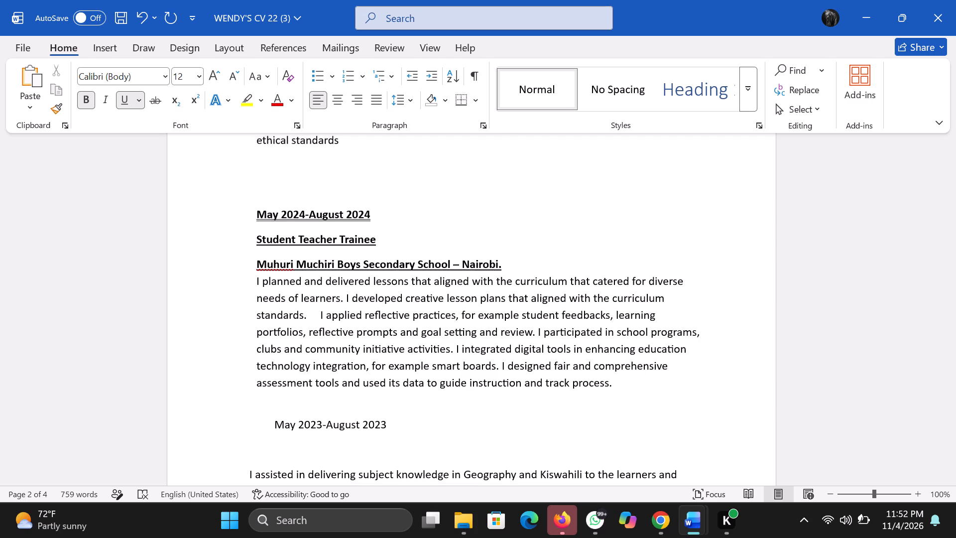
scroll(249, 281, up, 3)
scroll(249, 281, down, 3)
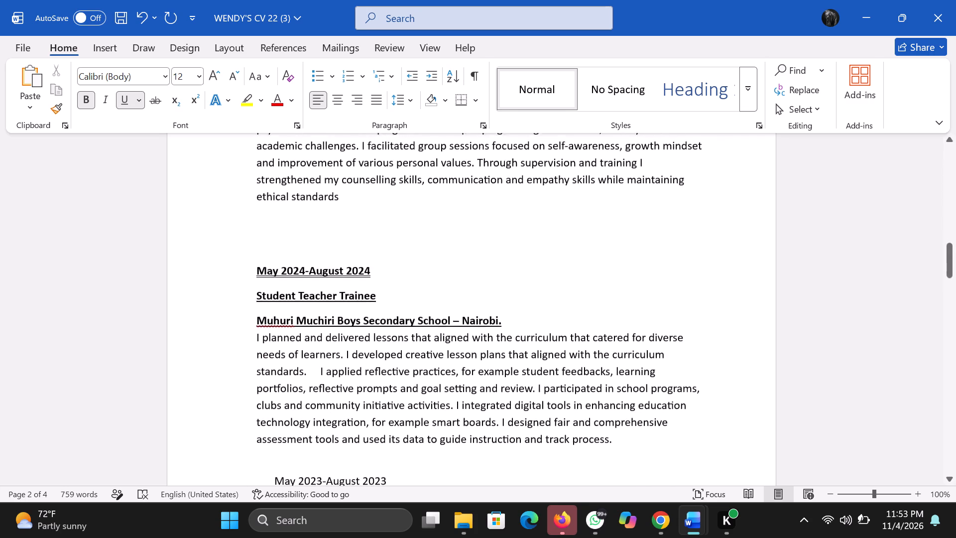
scroll(249, 281, down, 2)
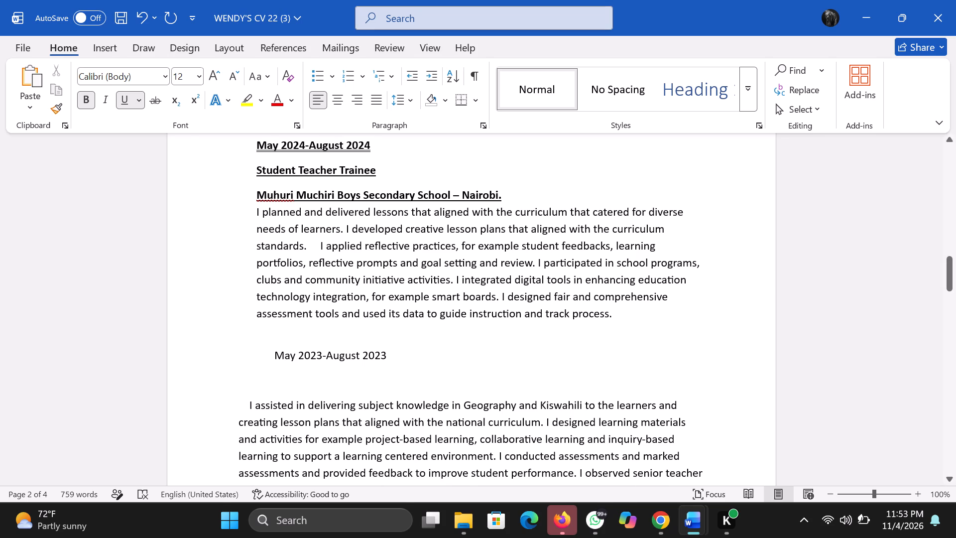
click(313, 247)
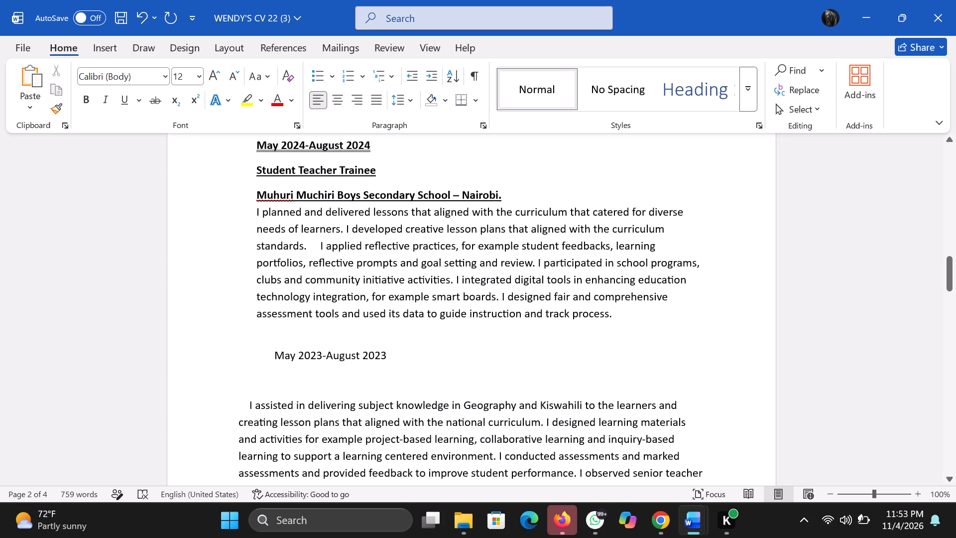
click(320, 247)
key(BackSpace)
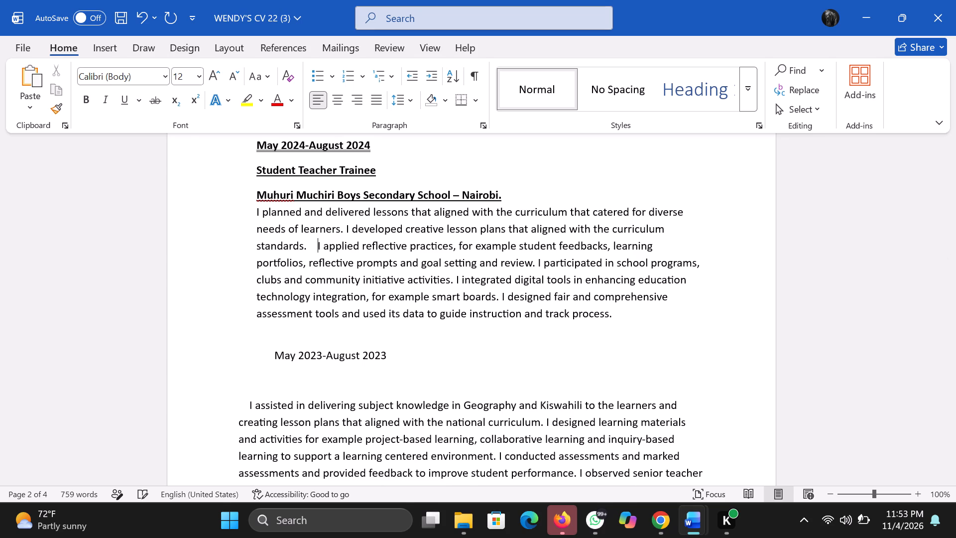
key(BackSpace)
key(BackSpace)
key(BackSpace)
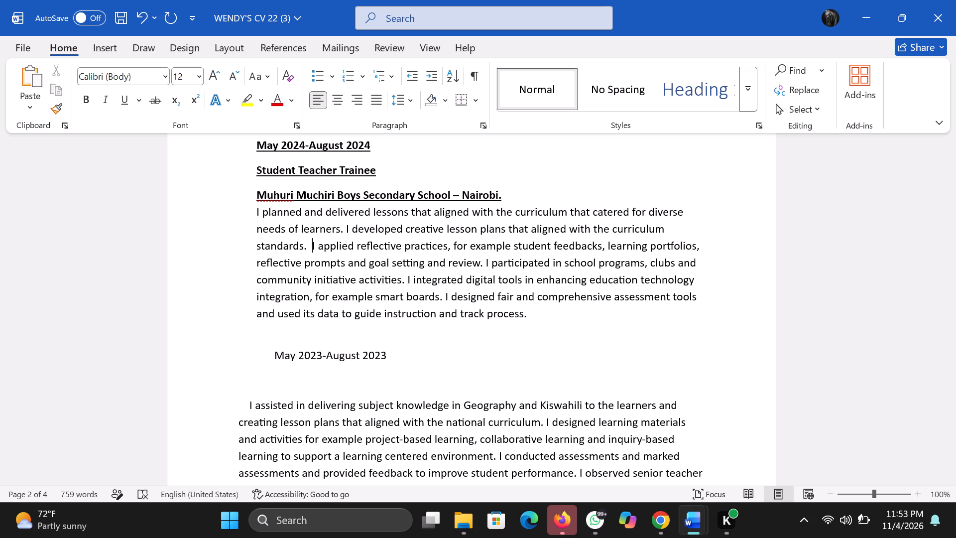
Insert three spaces before "creating lesson plans" in the May 2023 description to try to indent that line.
scroll(289, 273, up, 1)
scroll(289, 273, down, 2)
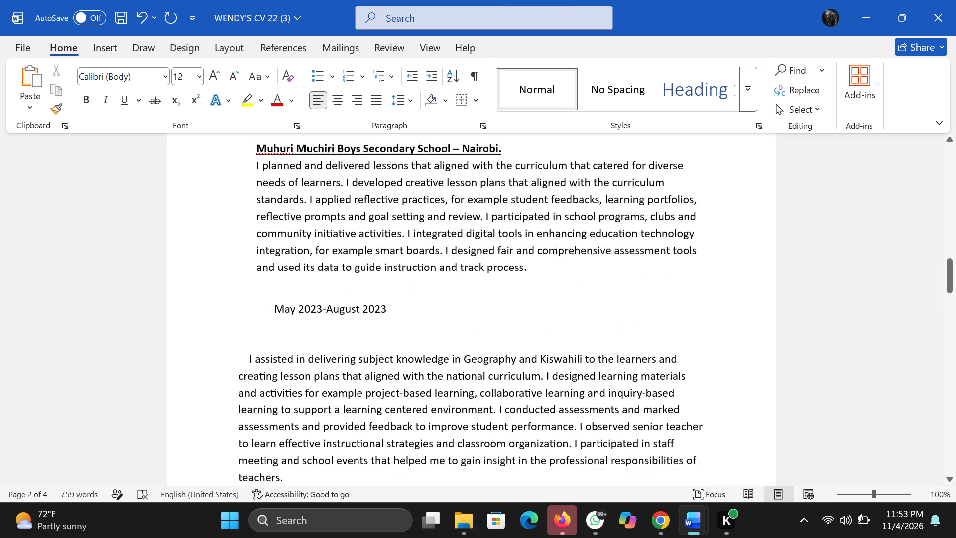
click(275, 258)
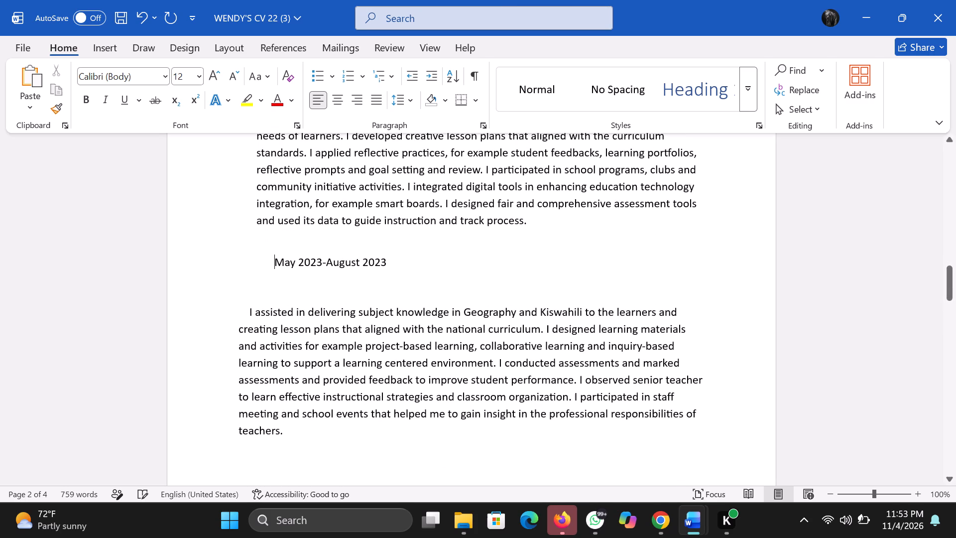
click(235, 330)
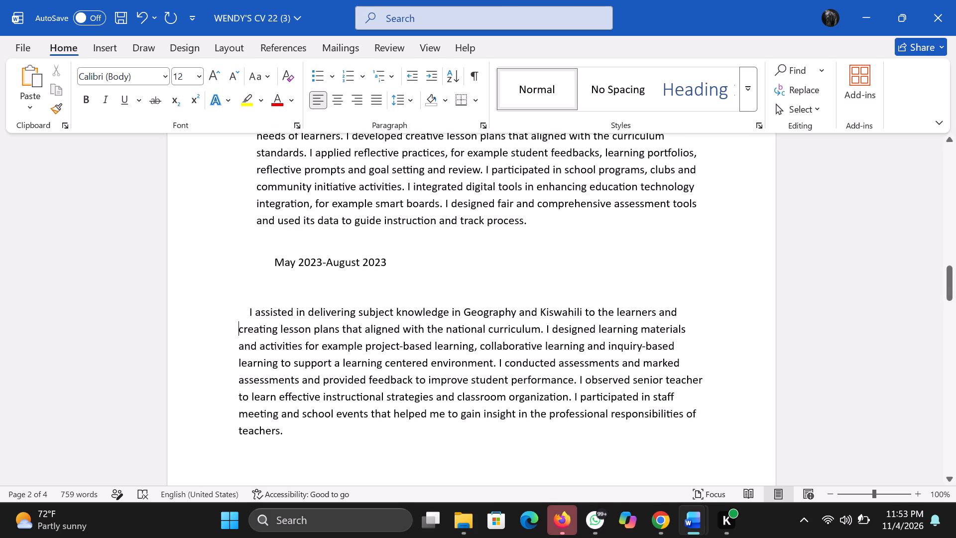
key(space)
key(space)
key(space)
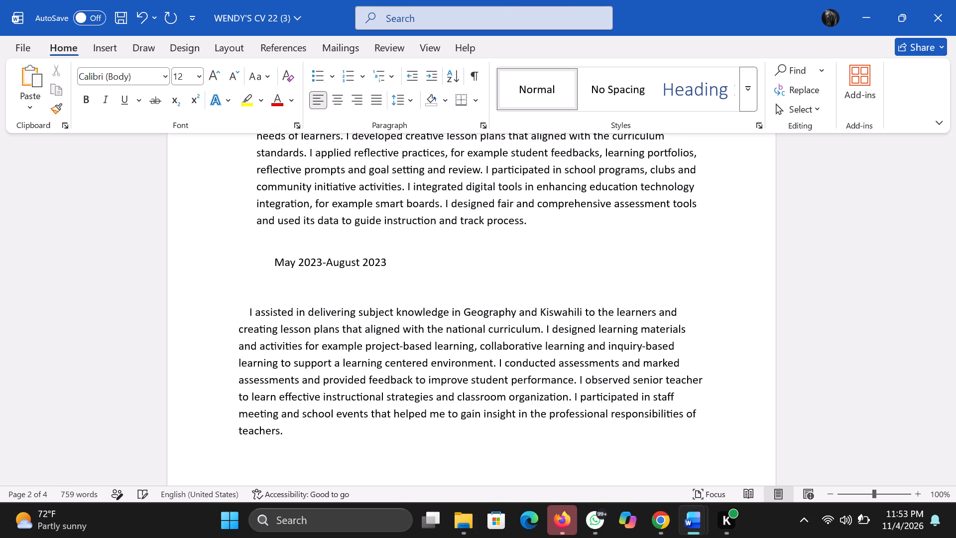
Delete leading spaces before "I assisted in delivering" and remove the blank line between it and the May 2023 date line.
click(390, 278)
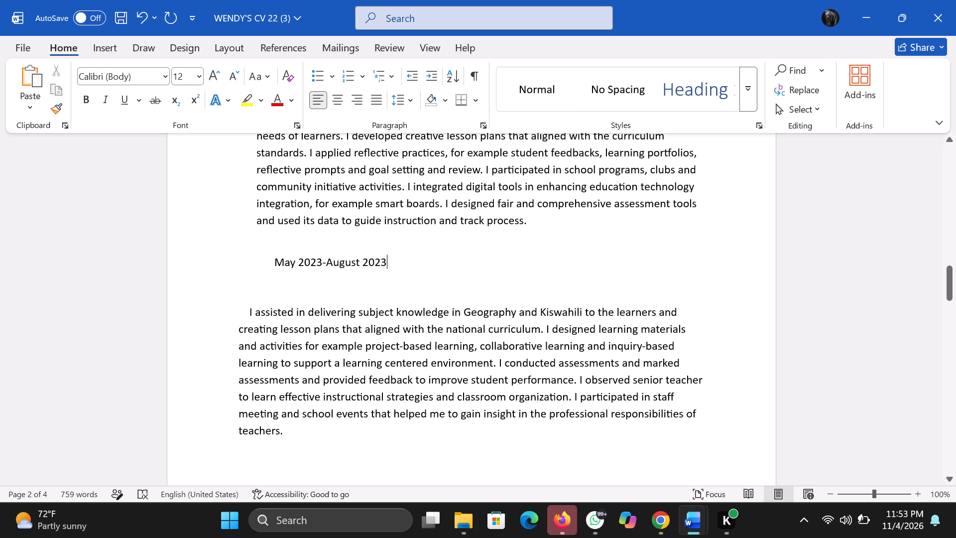
click(244, 313)
key(BackSpace)
key(BackSpace)
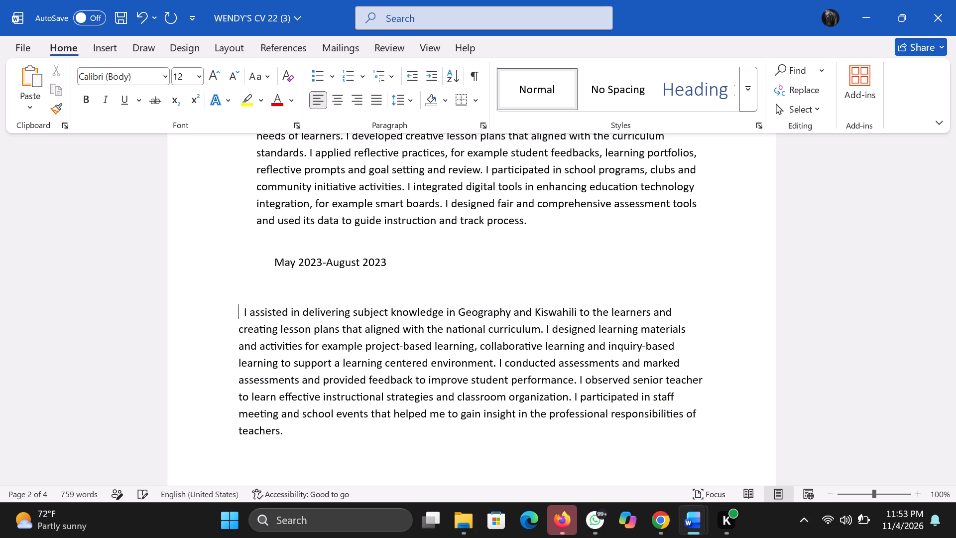
key(BackSpace)
key(BackSpace)
key(BackSpace)
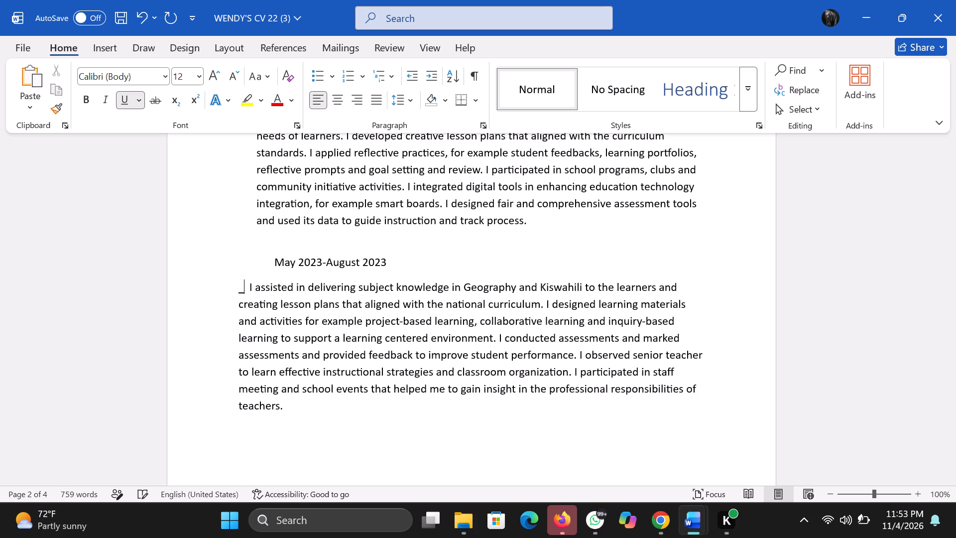
key(BackSpace)
key(BackSpace)
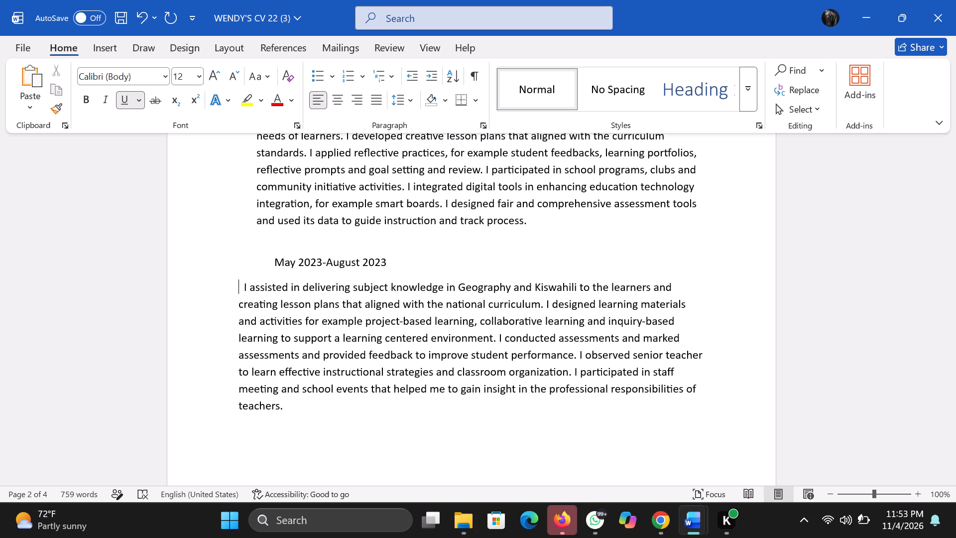
Remove the indent and empty line before "May 2023-August 2023" and insert five spaces in front of the date.
scroll(277, 256, up, 1)
click(272, 266)
key(BackSpace)
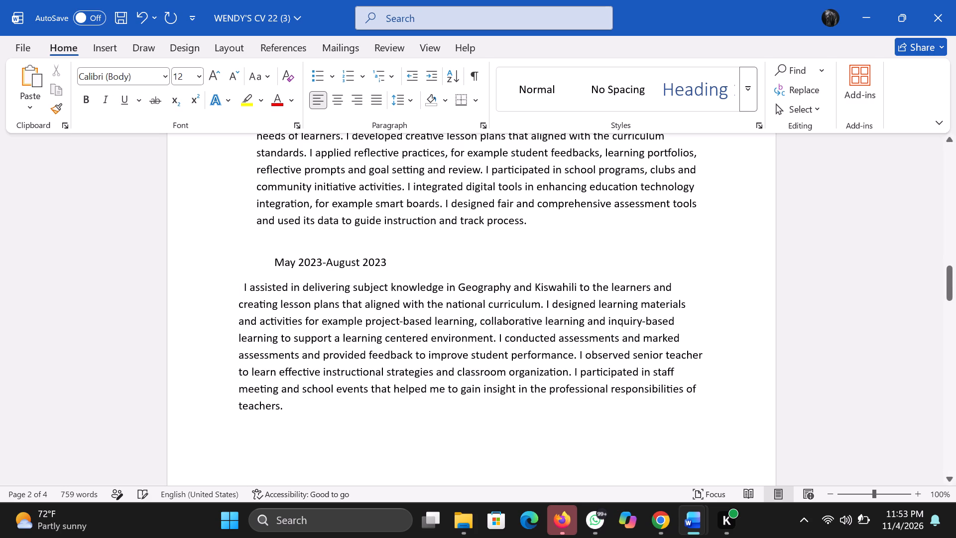
key(BackSpace)
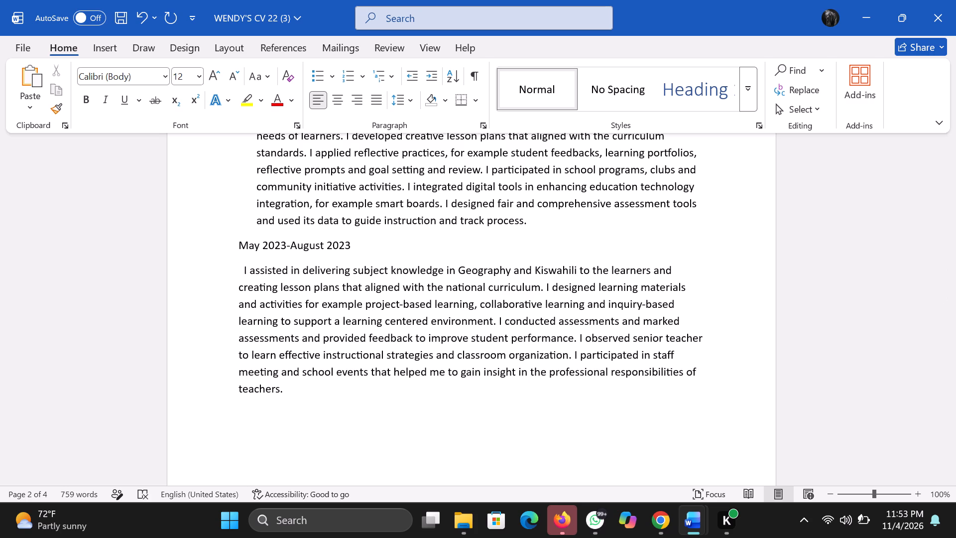
key(space)
key(space)
key(space)
key(space)
key(space)
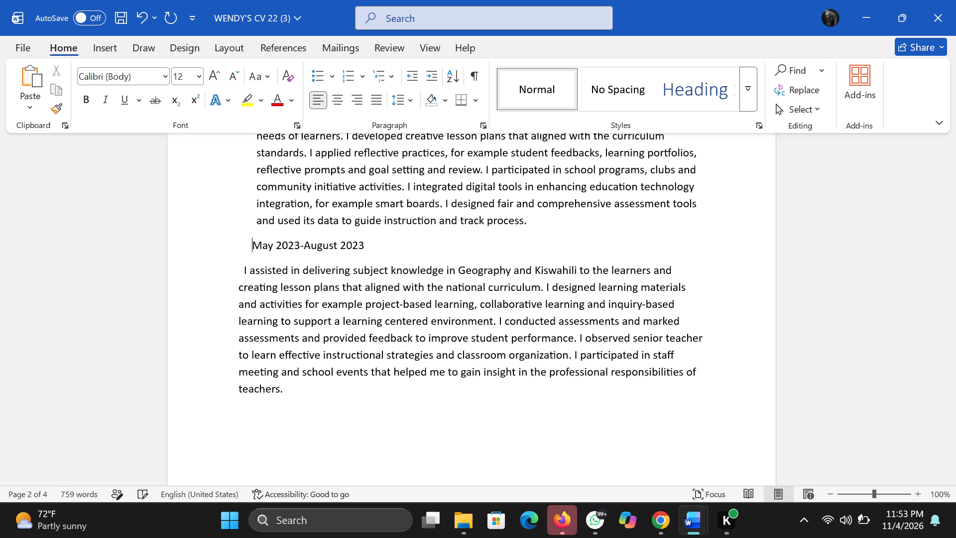
Insert three spaces before "I assisted in delivering" and three before "creating lesson plans" in the May 2023 description.
click(238, 276)
key(space)
key(space)
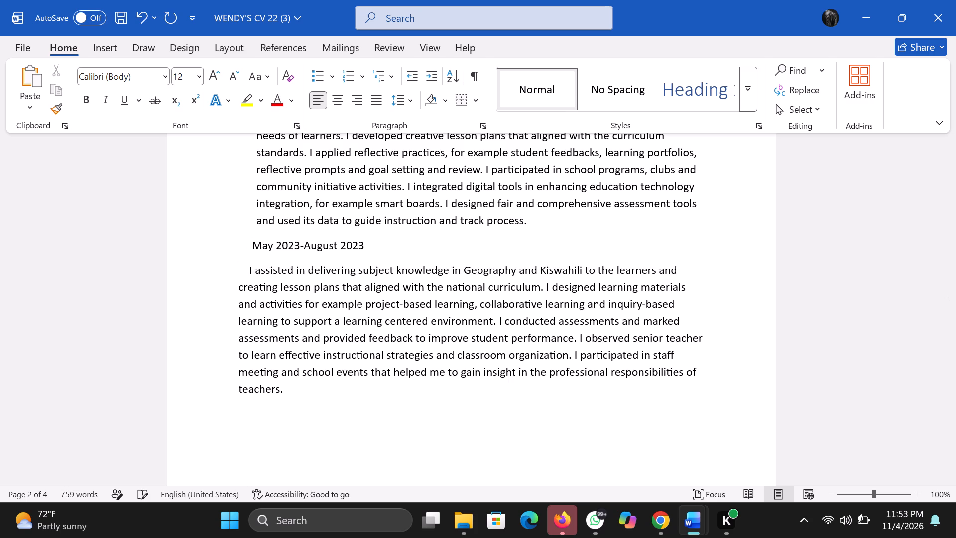
key(space)
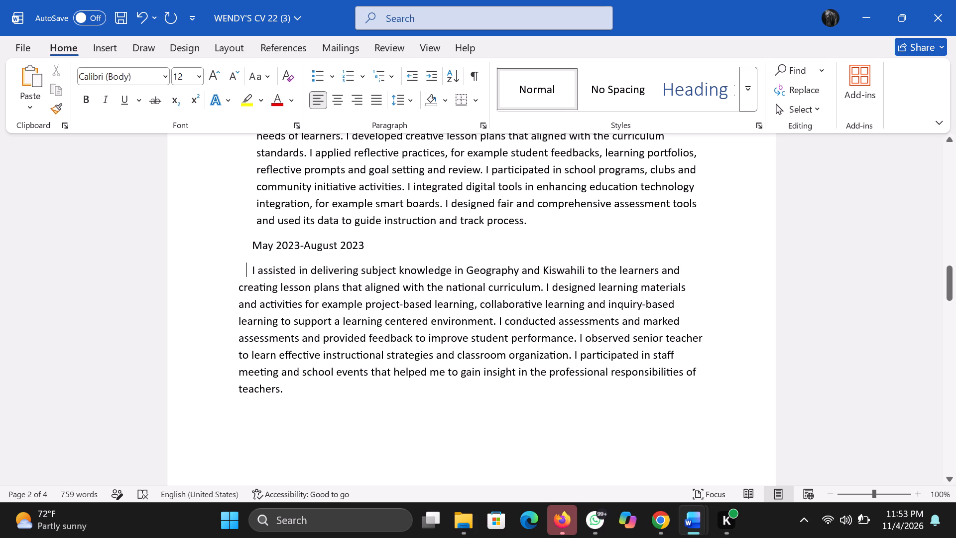
click(238, 288)
key(space)
key(space)
key(space)
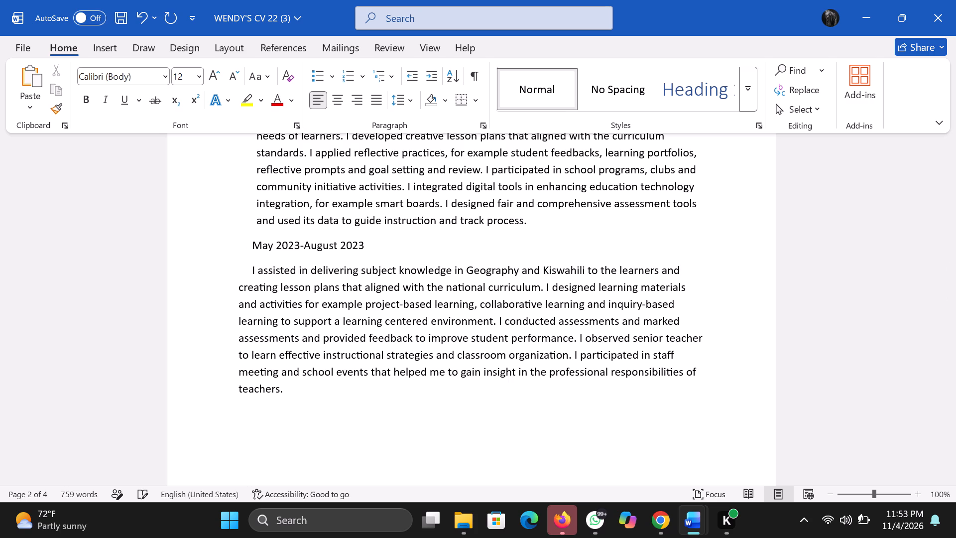
Add a blank line between the May 2024 description and the "May 2023-August 2023" line.
click(302, 233)
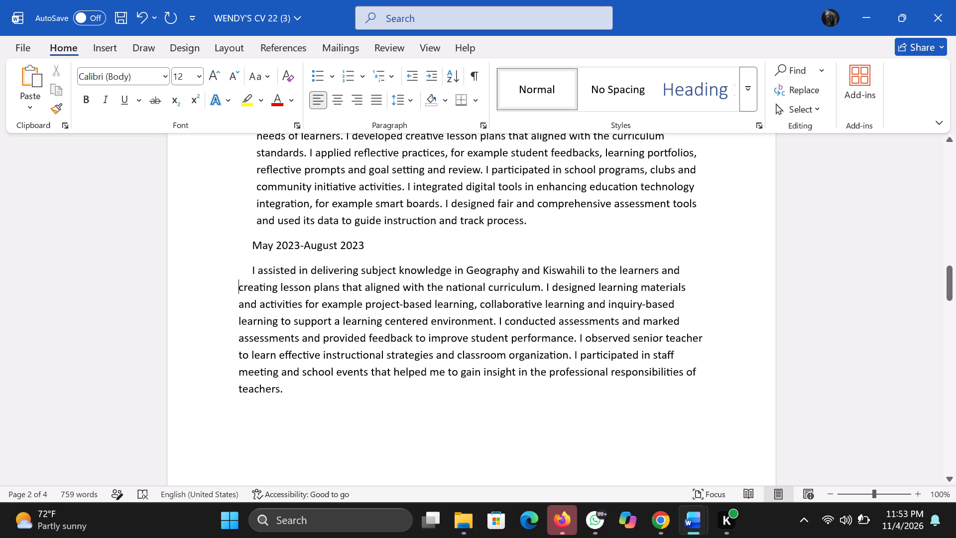
click(527, 223)
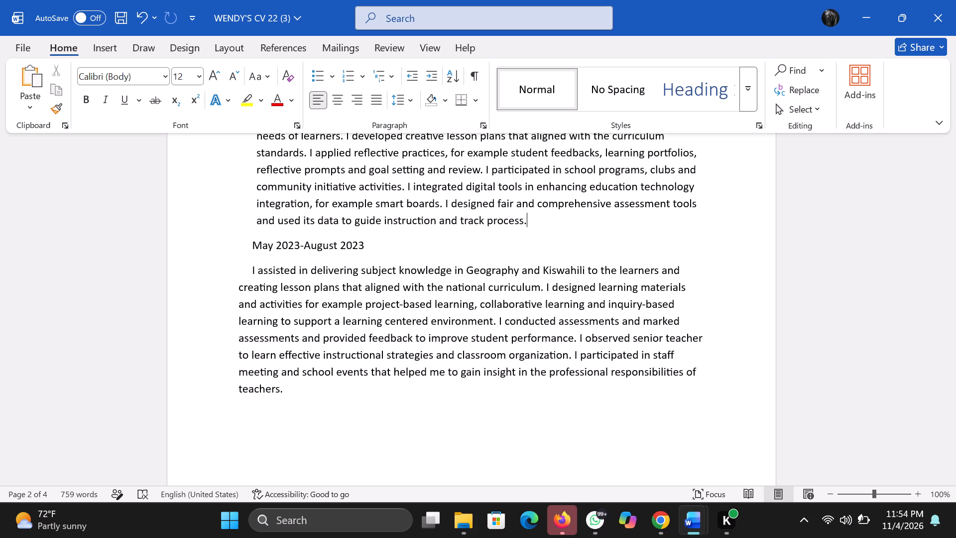
key(Return)
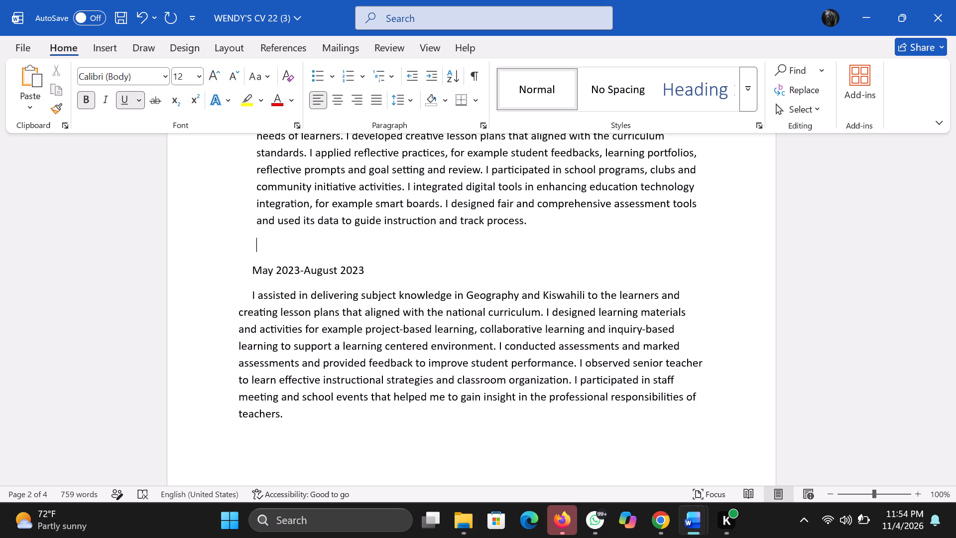
Format the "May 2023-August 2023" line as bold with a double underline.
click(249, 273)
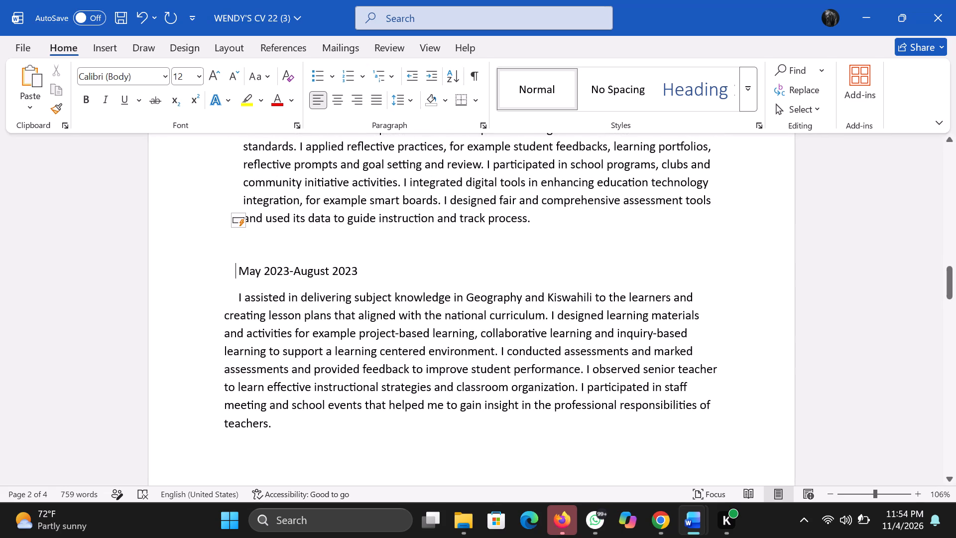
drag(243, 265, 377, 272)
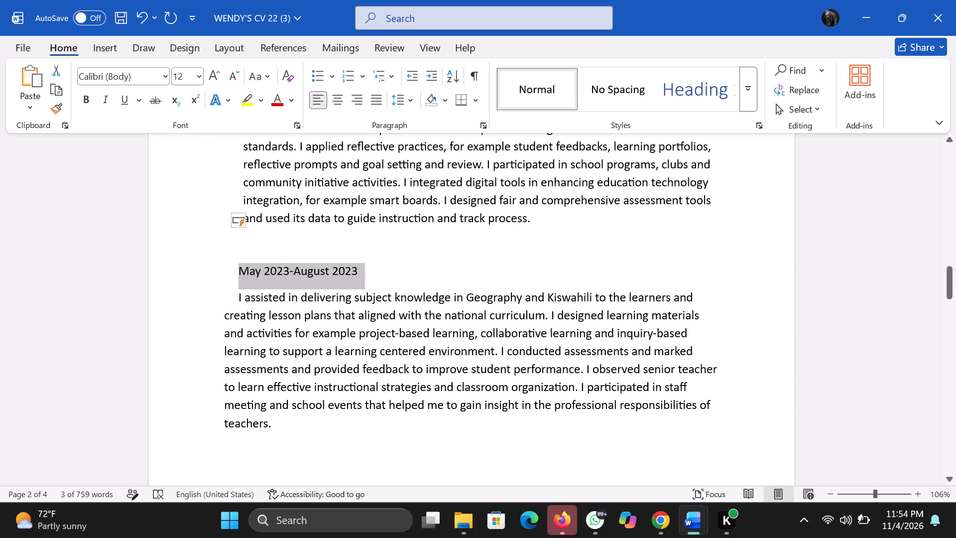
click(83, 96)
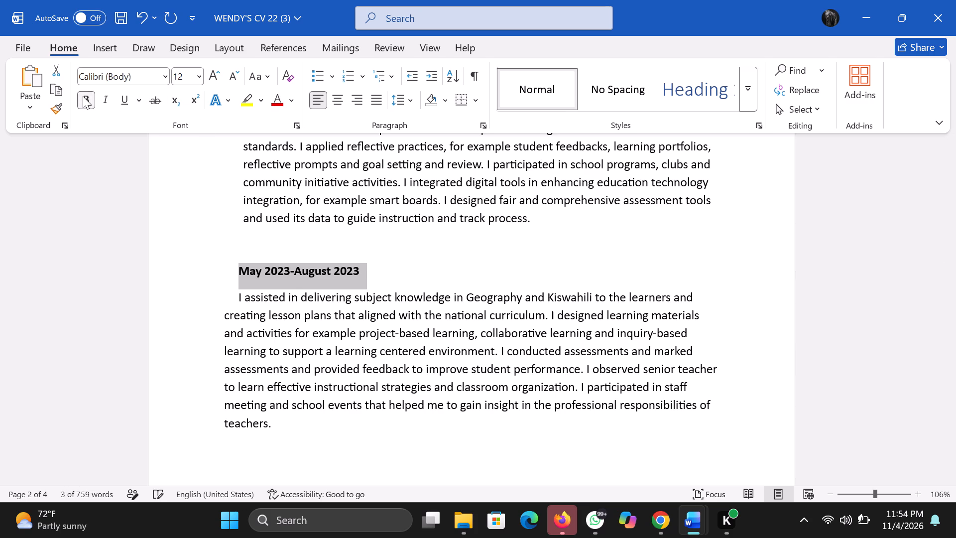
click(139, 97)
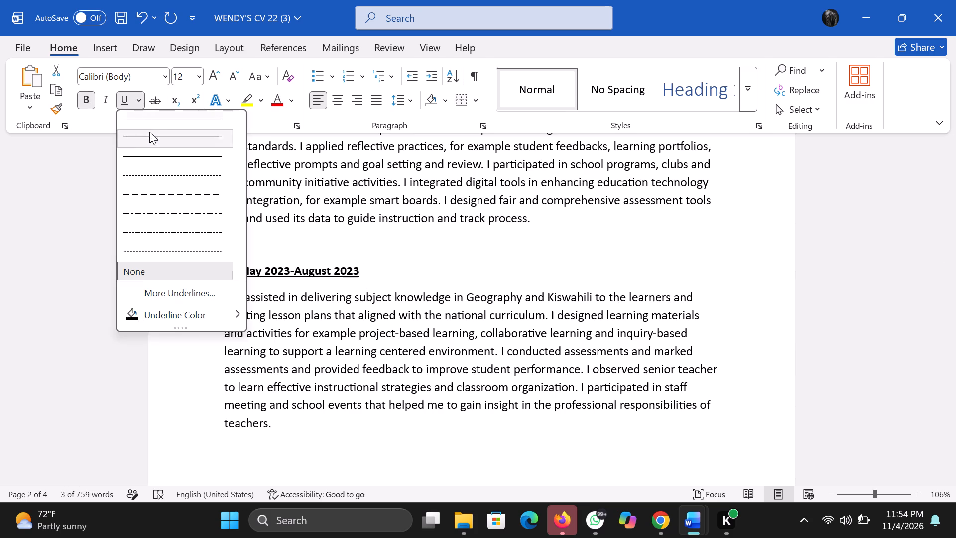
drag(150, 136, 389, 264)
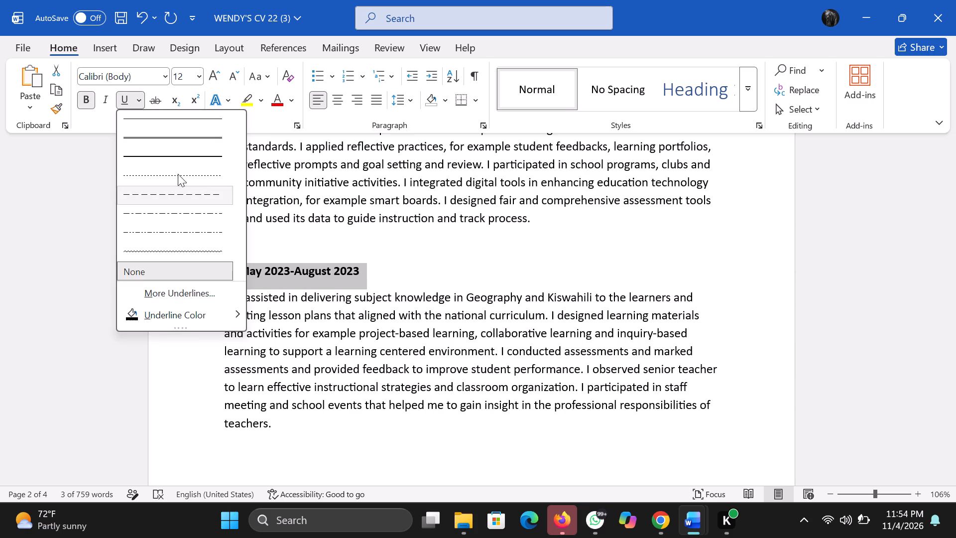
click(171, 141)
click(423, 246)
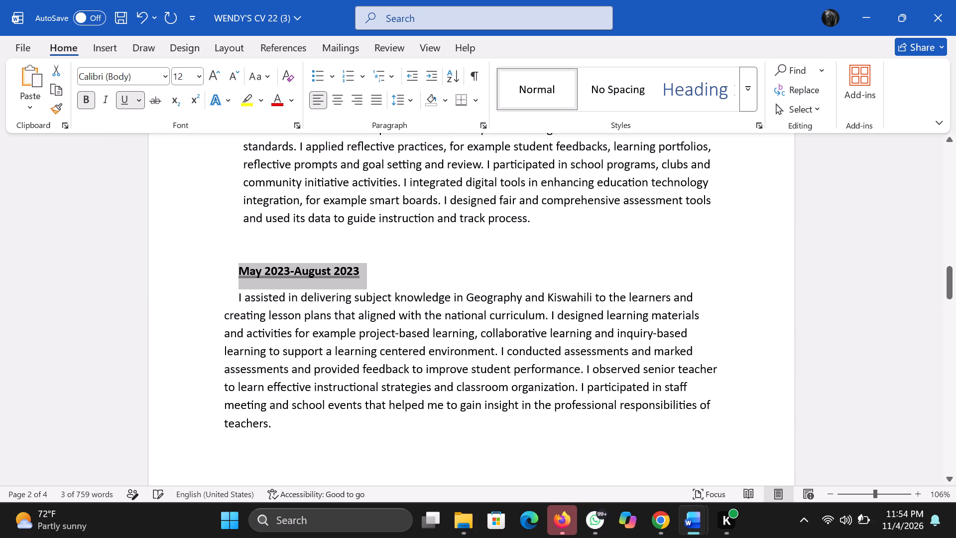
Add the line "Ruai Girls Secondary School - Nairobi" beneath "May 2023-August 2023", in the same bold underlined style.
click(370, 278)
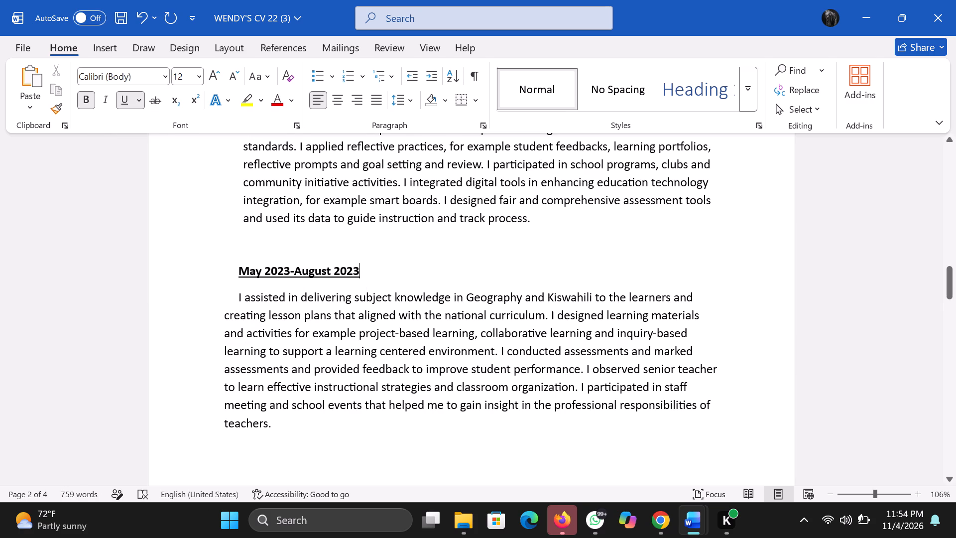
key(Return)
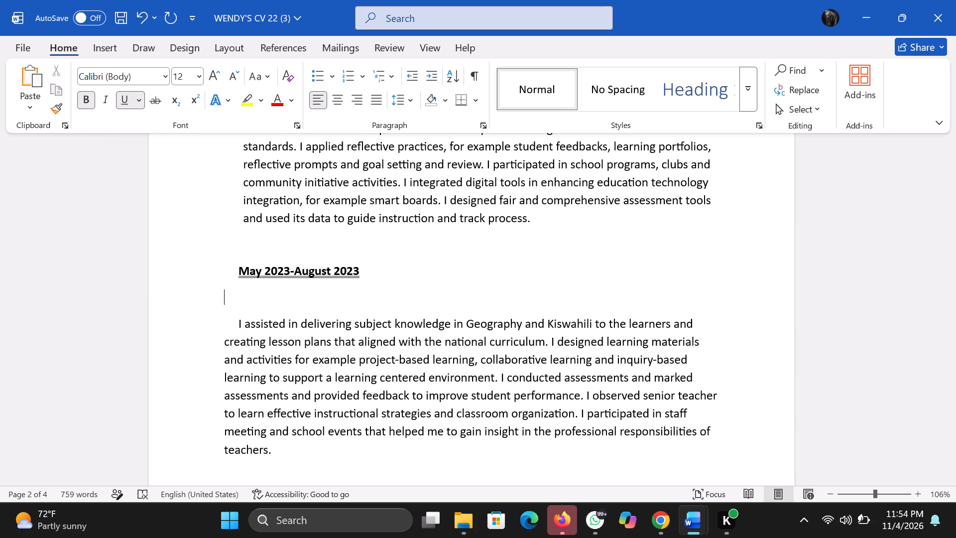
key(BackSpace)
key(Return)
text(uai)
key(space)
key(g)
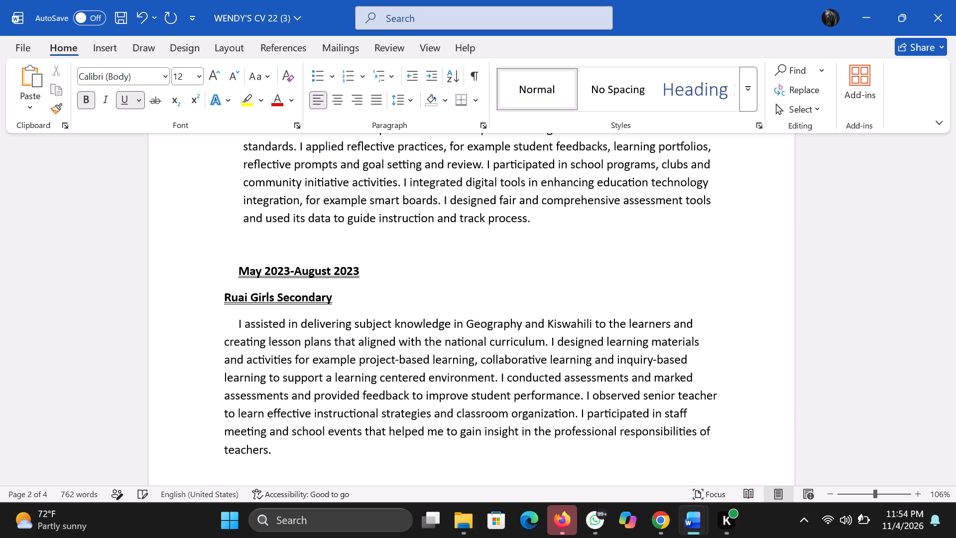
key(s)
text(chool -)
key(space)
text(airobi)
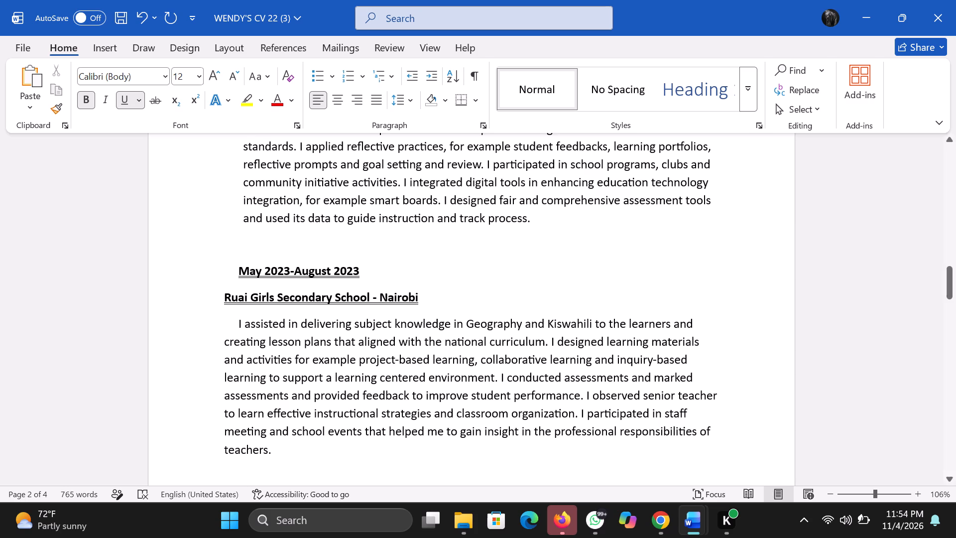
Remove leading spaces before "I assisted in delivering" and the paragraph break separating it from the Ruai Girls school line.
click(234, 324)
key(BackSpace)
key(BackSpace)
key(BackSpace)
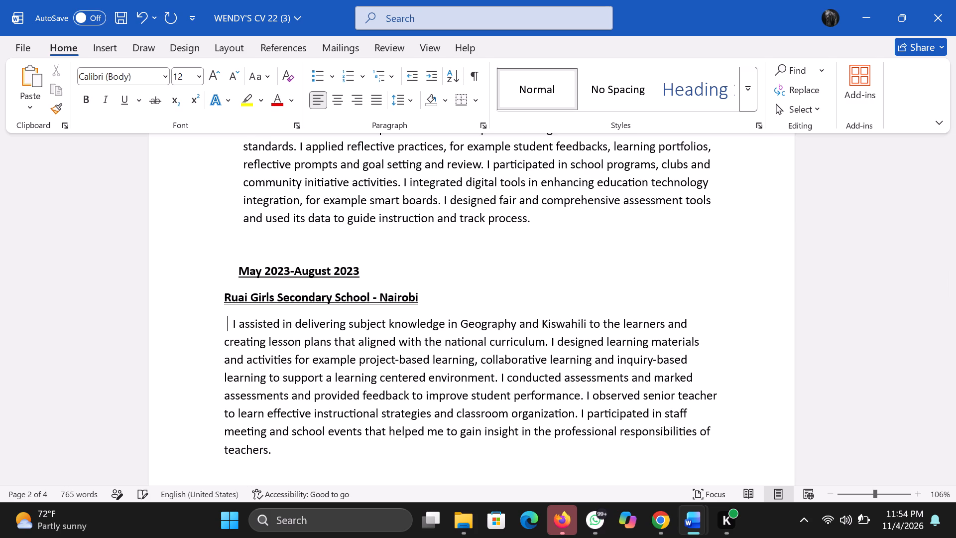
key(BackSpace)
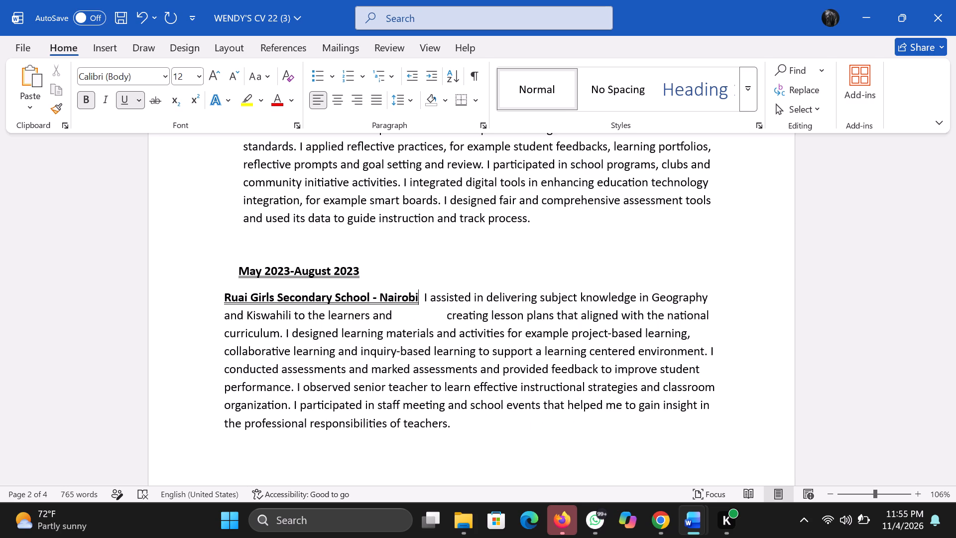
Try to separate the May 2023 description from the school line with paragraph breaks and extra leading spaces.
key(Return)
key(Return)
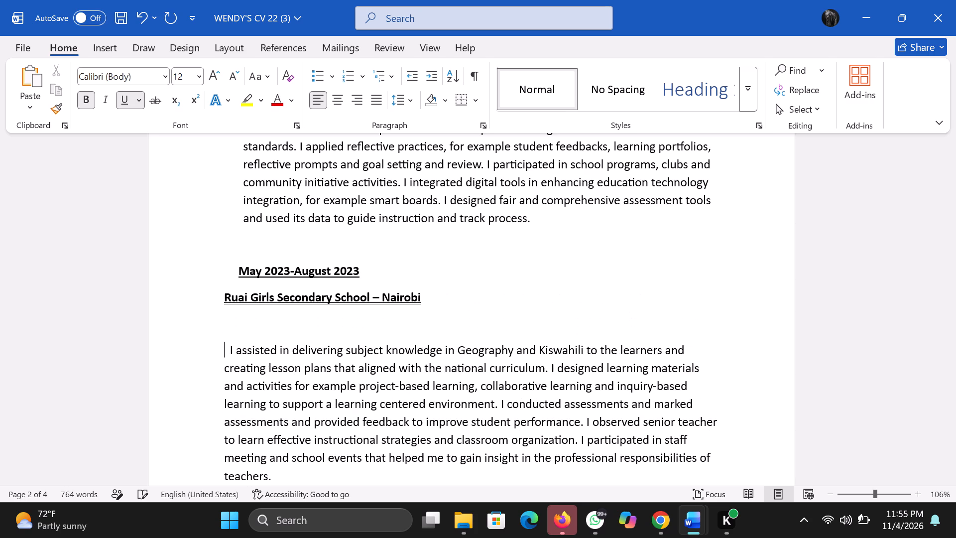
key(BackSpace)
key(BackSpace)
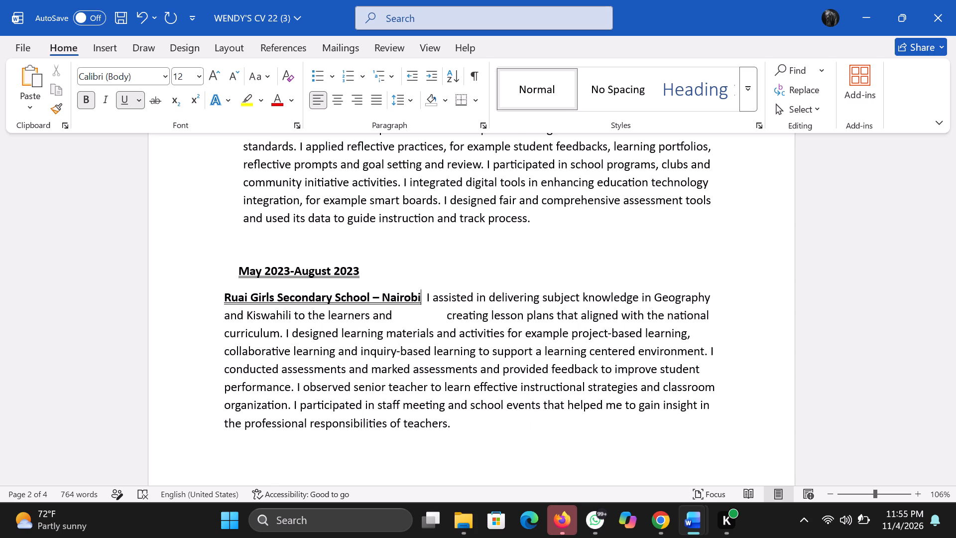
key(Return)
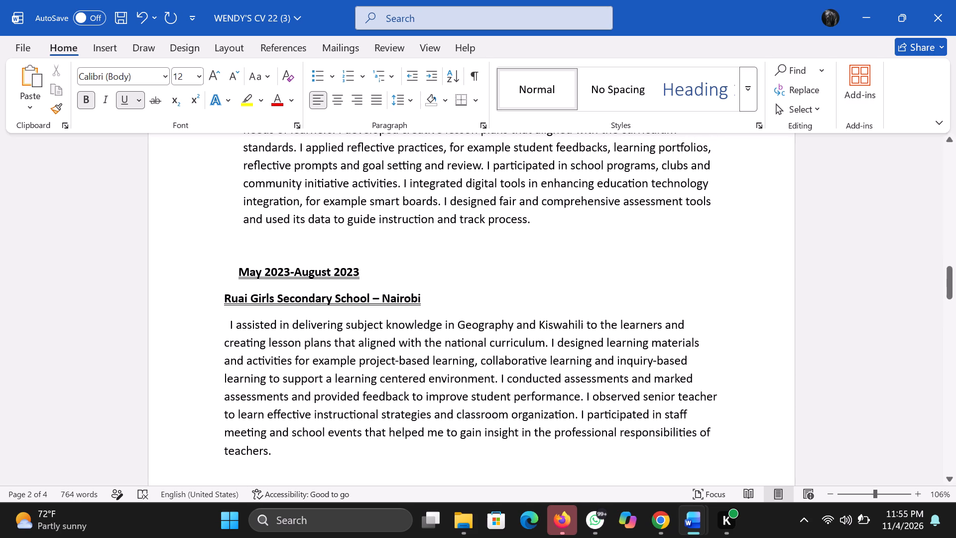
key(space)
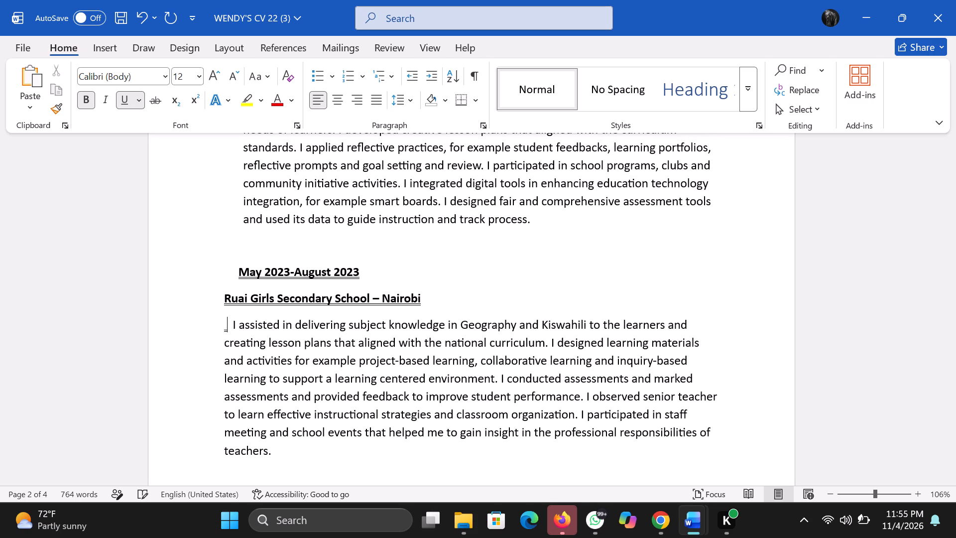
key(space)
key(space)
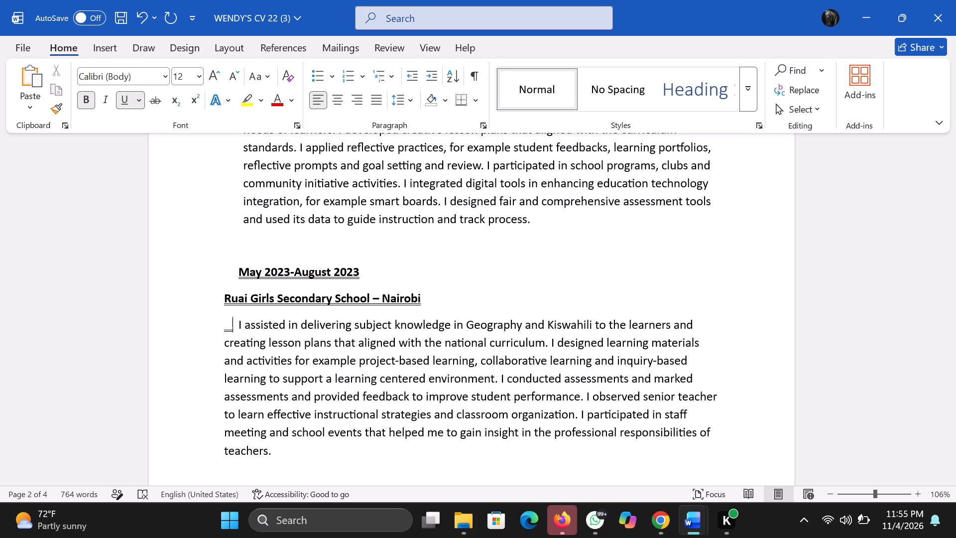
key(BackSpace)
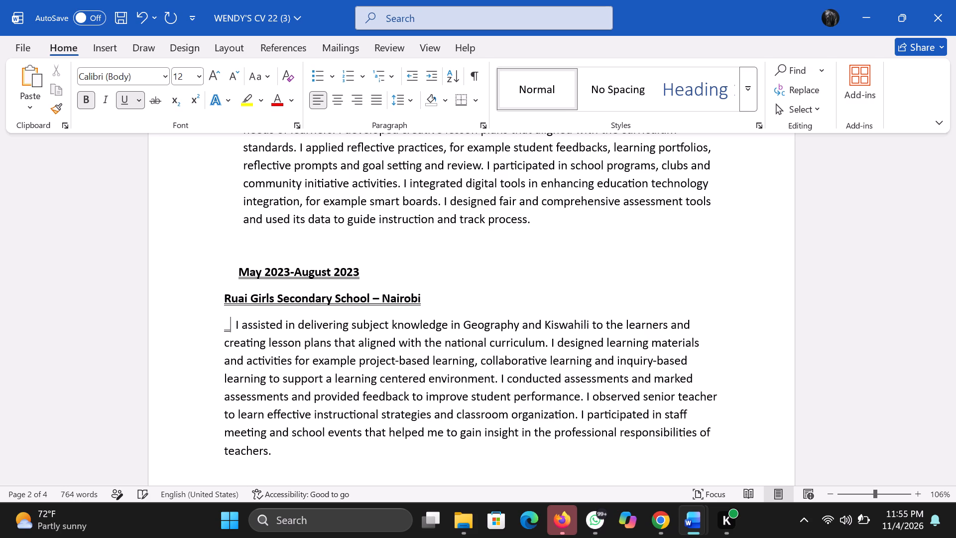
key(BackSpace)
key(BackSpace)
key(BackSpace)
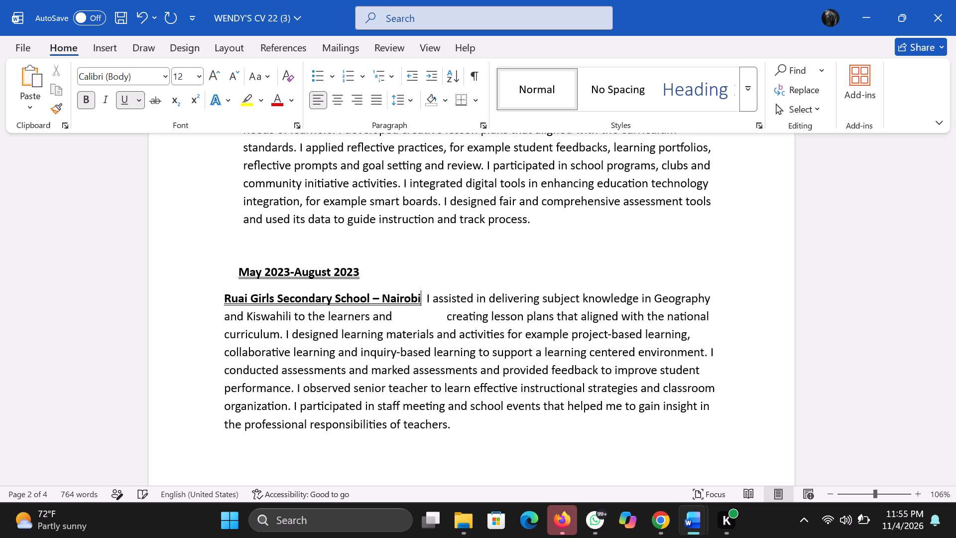
Pad the school line with spaces after "Nairobi" so the description starts directly on the line below it.
key(space)
key(space)
key(space)
key(space)
key(space)
key(space)
key(space)
key(space)
key(space)
key(space)
key(space)
key(space)
key(space)
key(space)
key(space)
key(space)
key(space)
key(space)
key(space)
key(space)
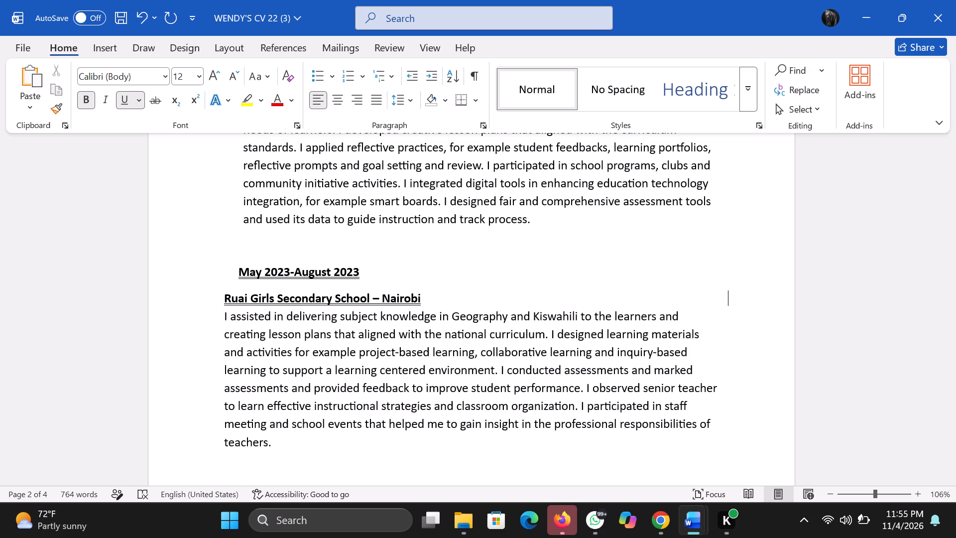
Change the underline of "Ruai Girls Secondary School – Nairobi" to a thick single line.
scroll(244, 336, up, 5)
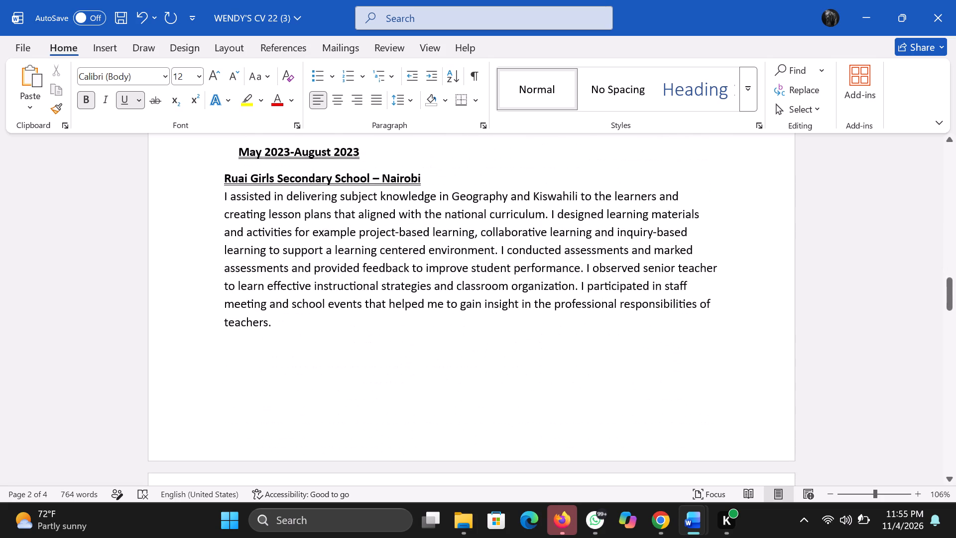
scroll(244, 336, up, 3)
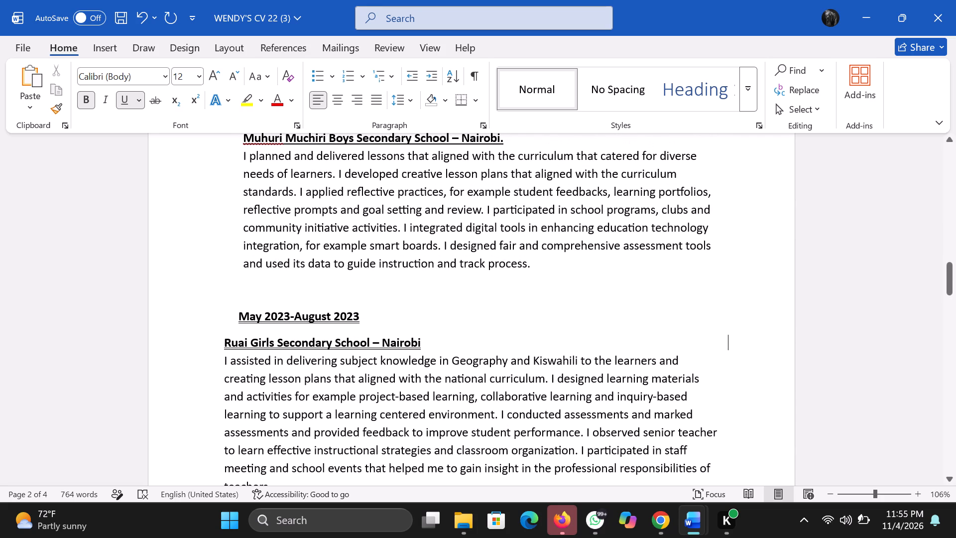
scroll(244, 326, up, 1)
scroll(244, 326, down, 1)
drag(224, 391, 424, 395)
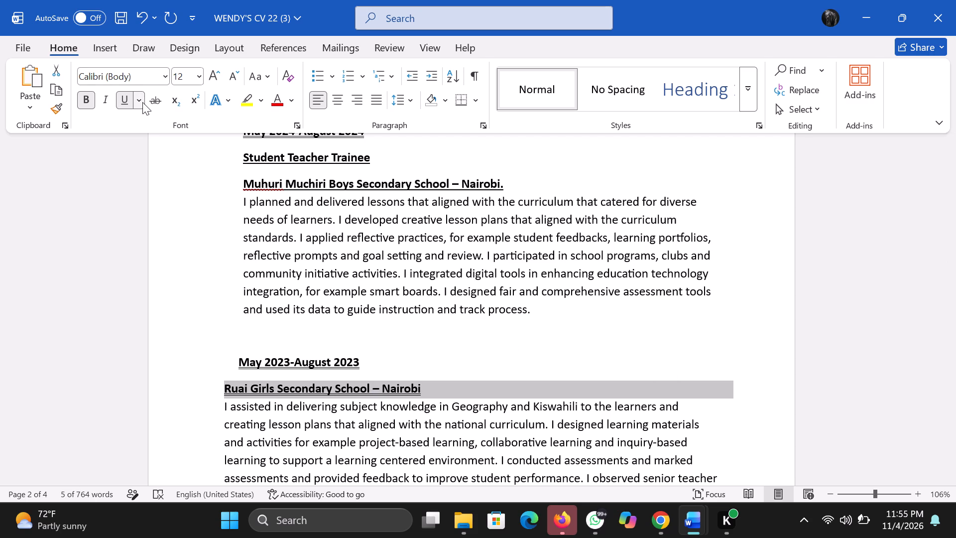
click(142, 102)
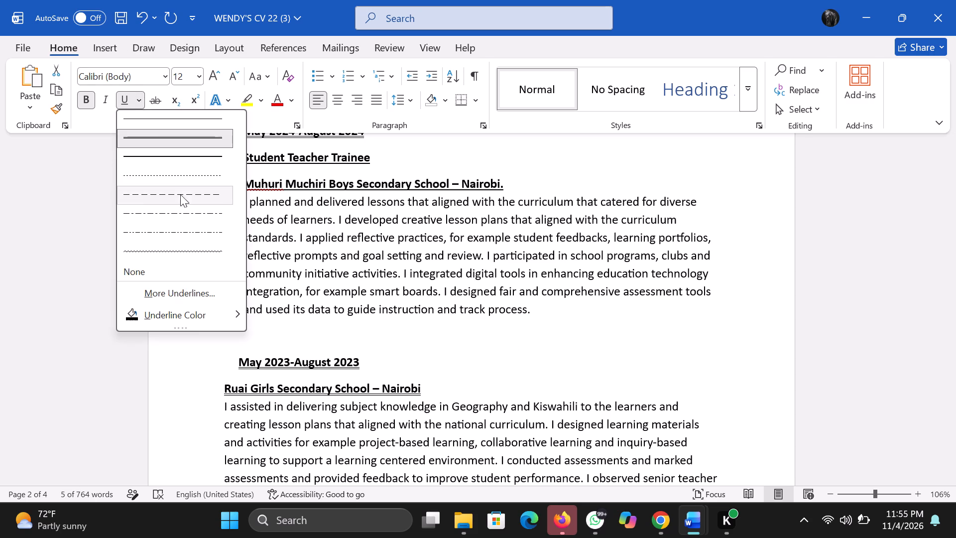
click(178, 154)
click(237, 262)
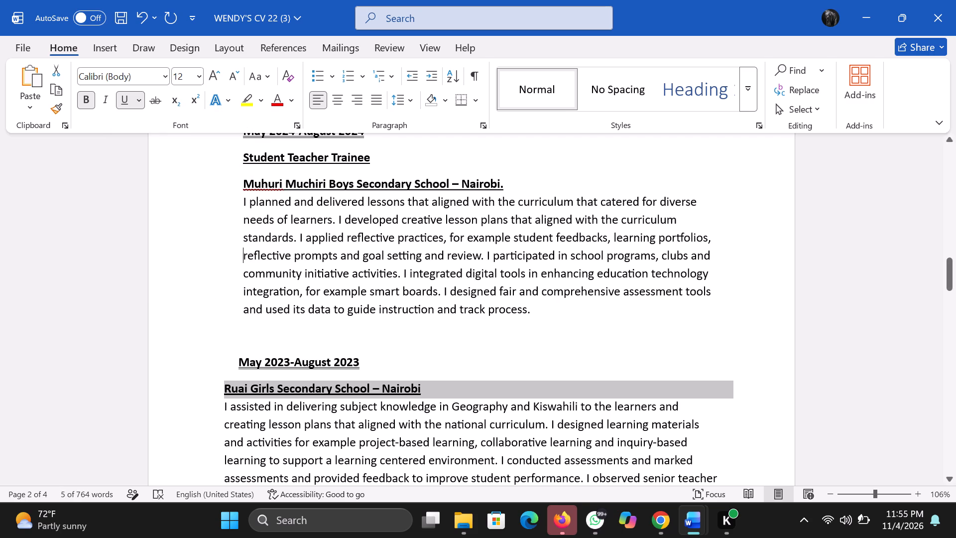
Review the layout of the EXPERIENCE entries from January 2026 to May 2023 and the bulleted sections that follow.
scroll(237, 262, up, 1)
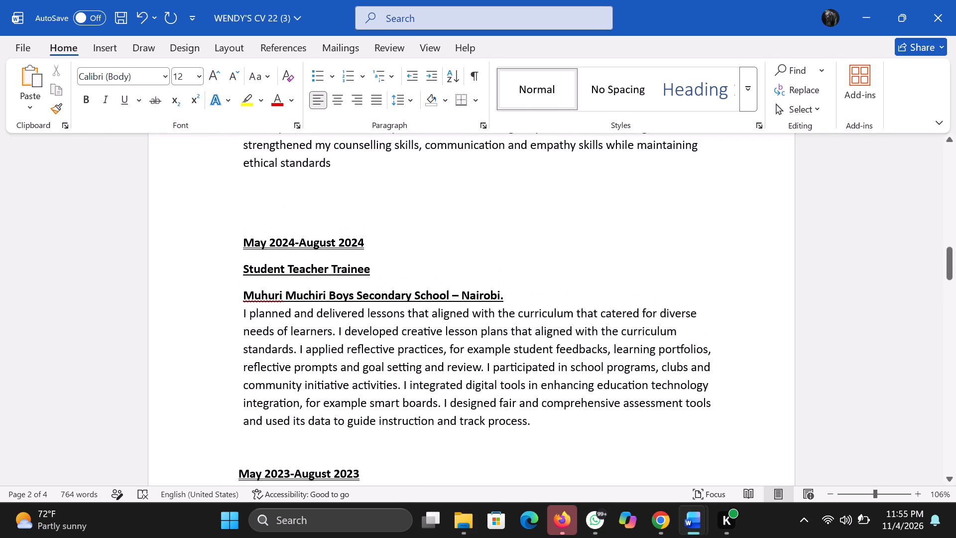
scroll(237, 262, up, 1)
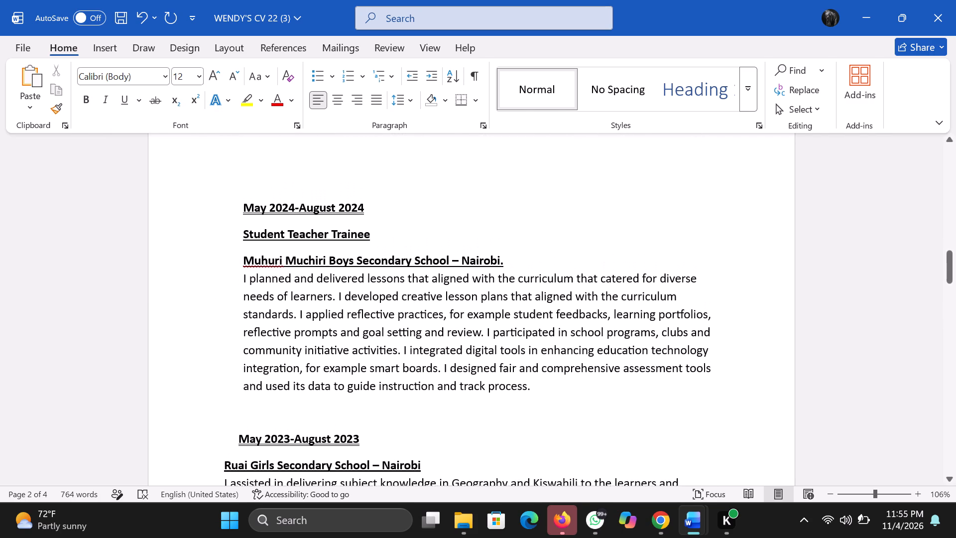
scroll(237, 262, up, 1)
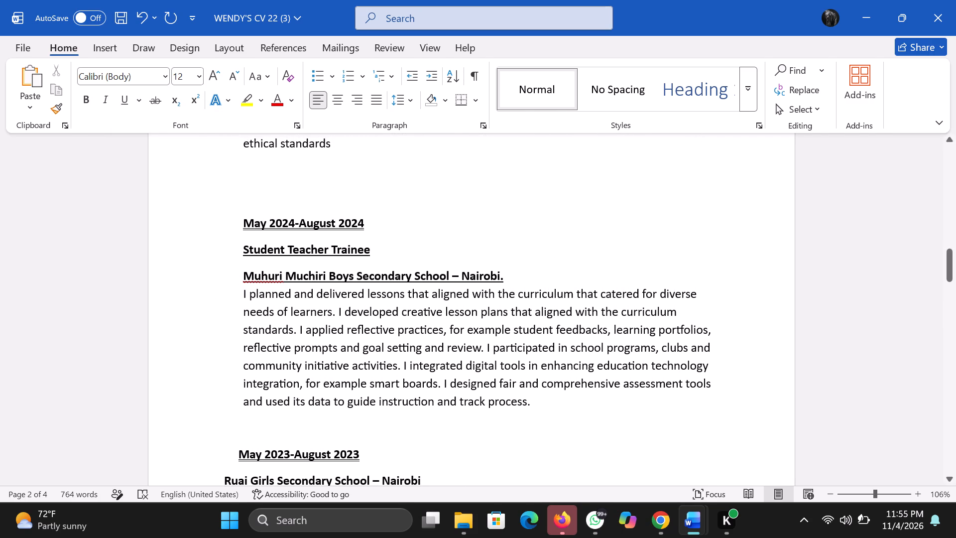
scroll(237, 262, up, 1)
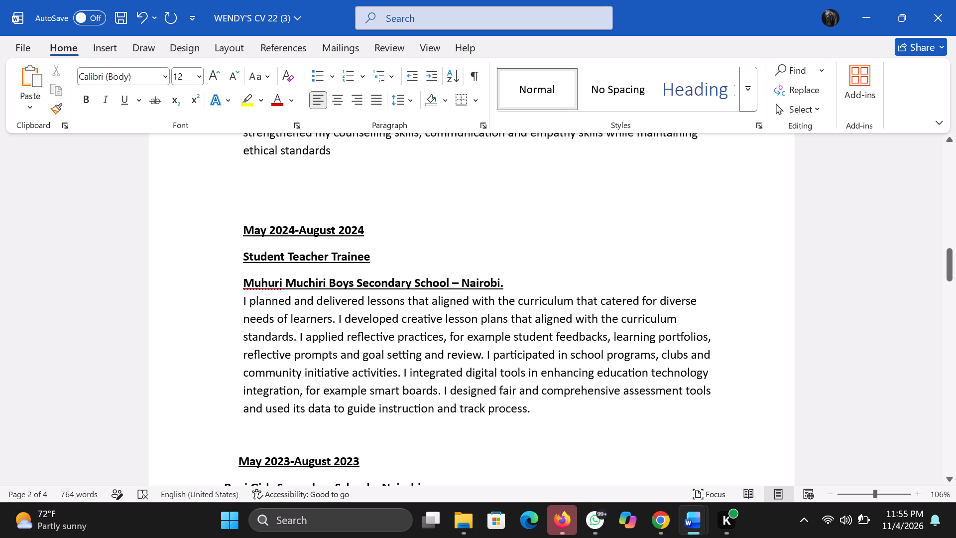
scroll(237, 262, up, 16)
scroll(237, 262, up, 11)
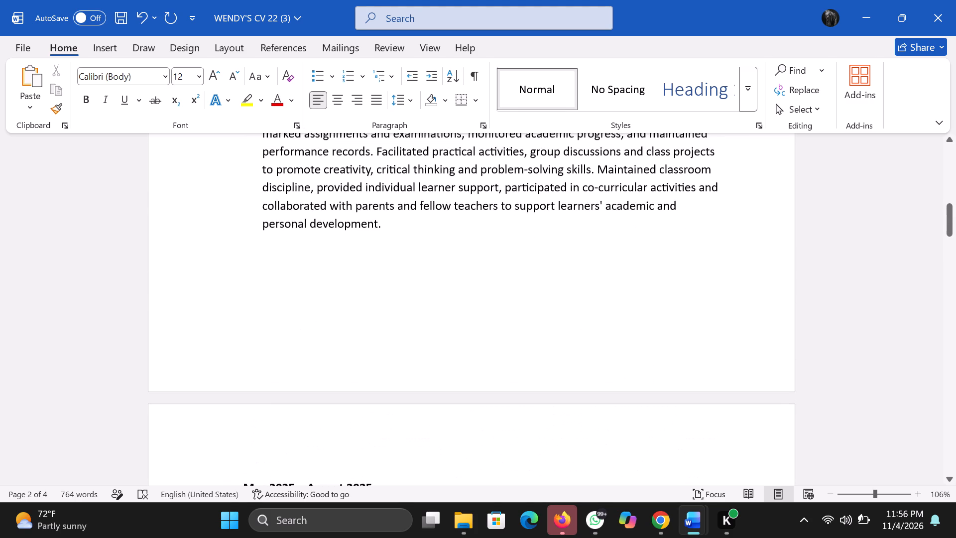
scroll(237, 262, up, 1)
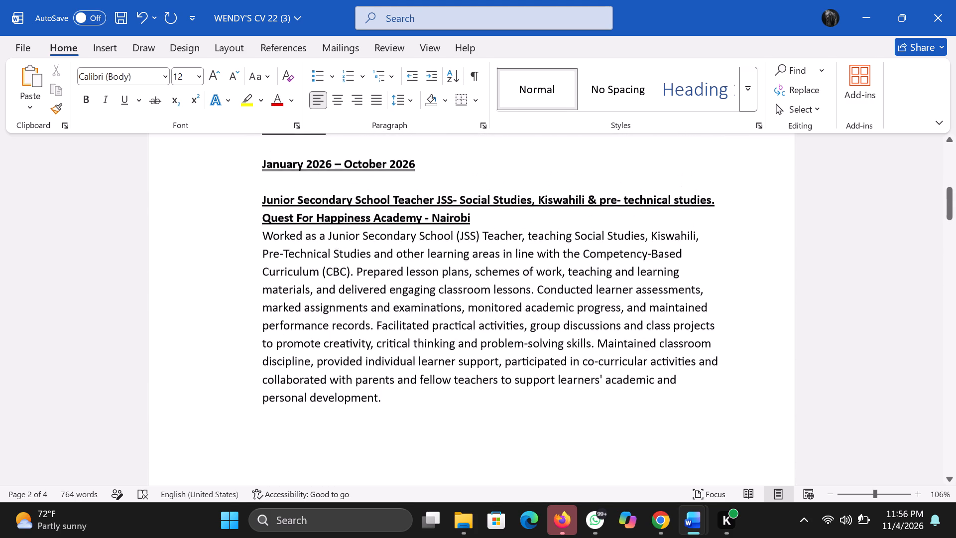
scroll(237, 262, up, 1)
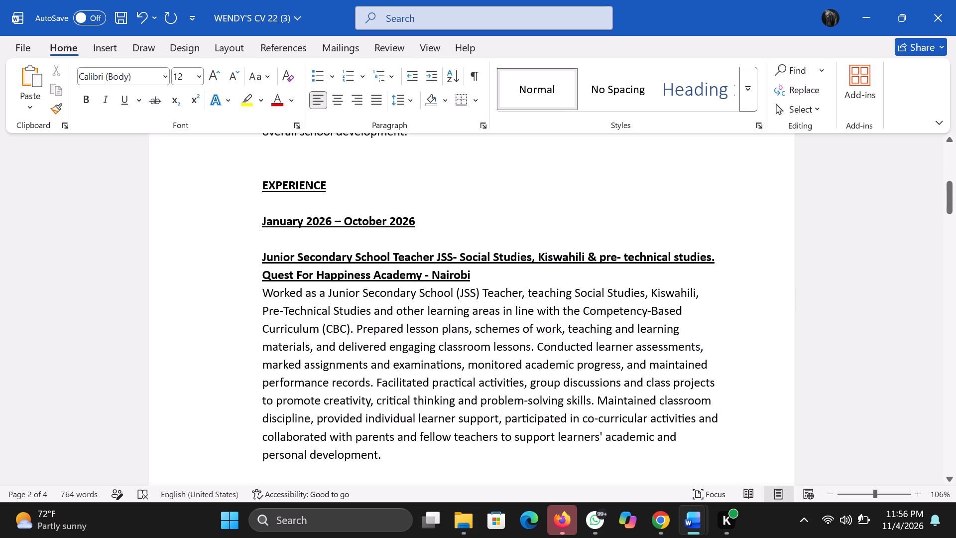
scroll(237, 262, up, 1)
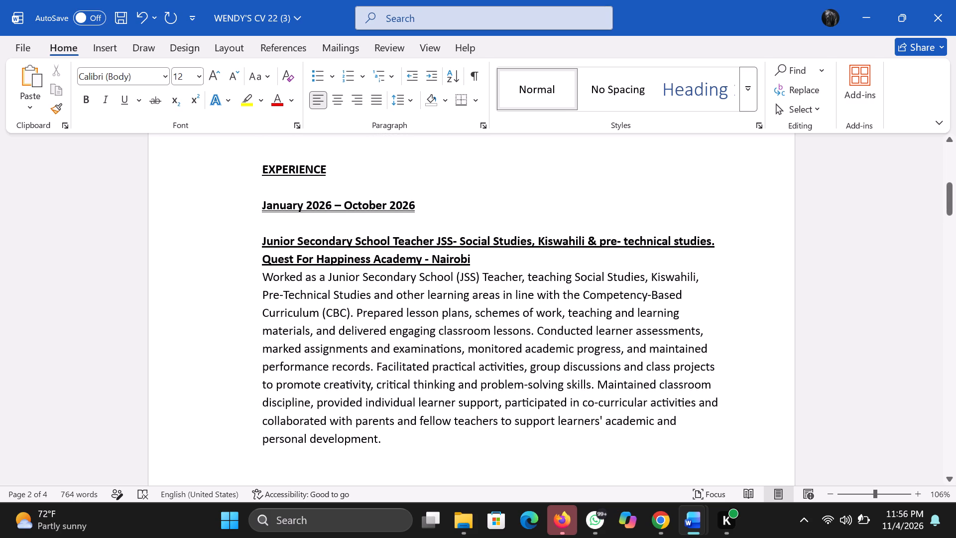
scroll(237, 262, up, 1)
scroll(237, 262, down, 2)
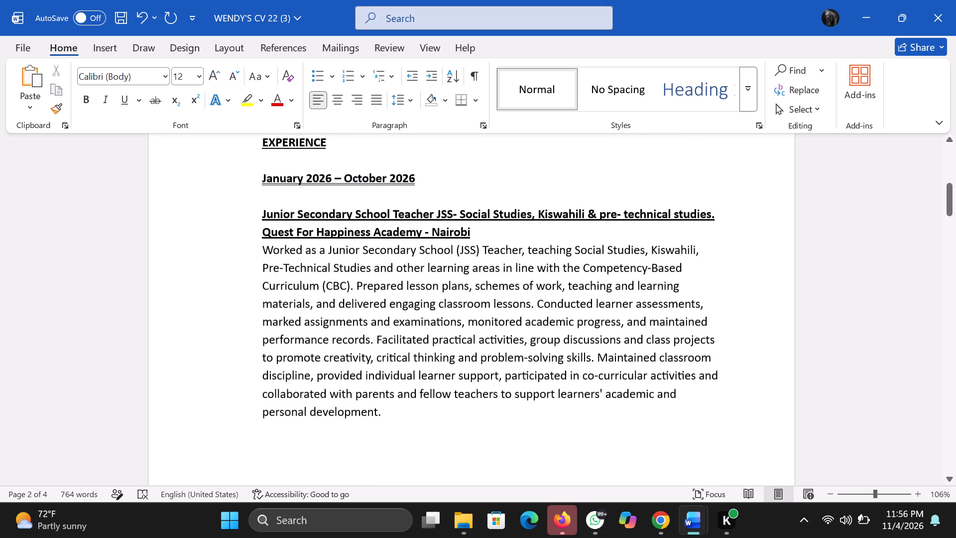
scroll(237, 262, down, 12)
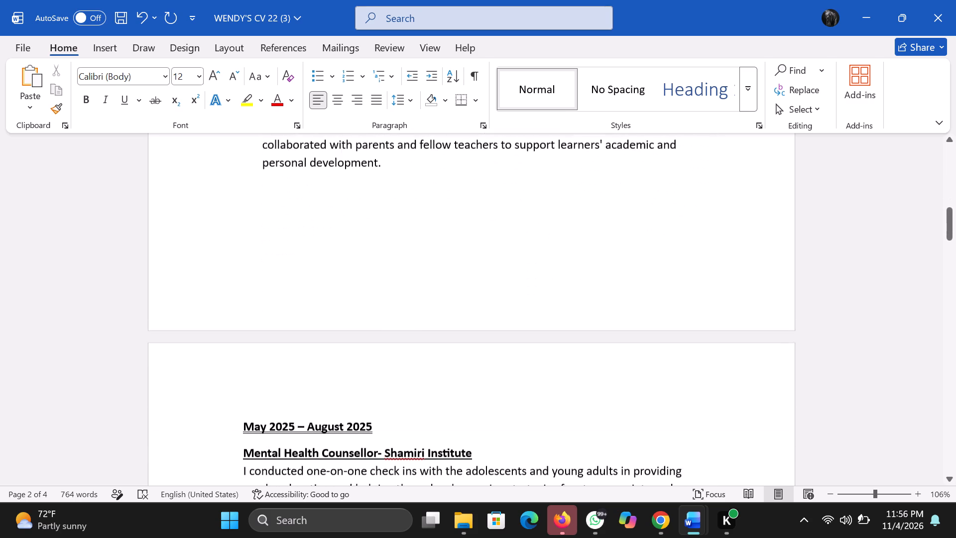
scroll(237, 262, down, 15)
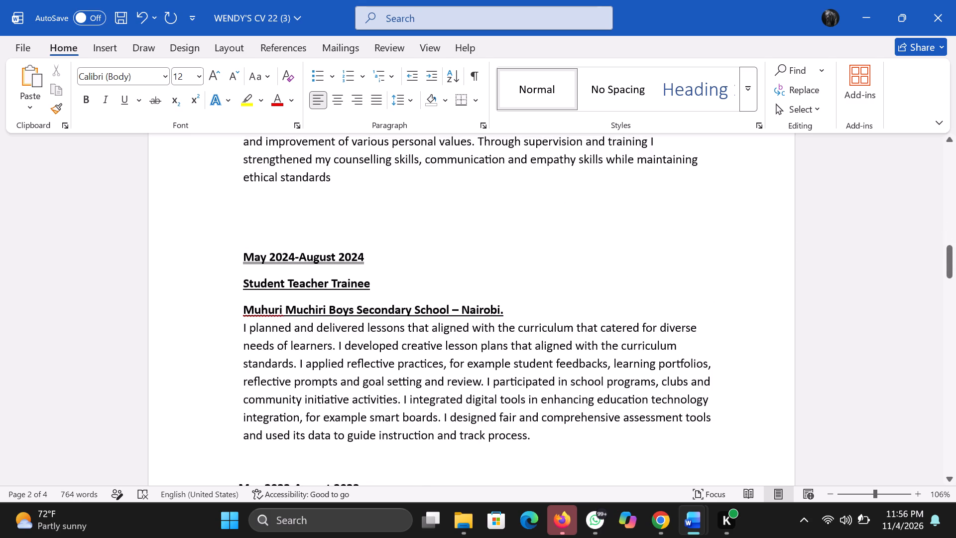
scroll(237, 262, down, 17)
scroll(237, 245, down, 17)
scroll(237, 245, down, 6)
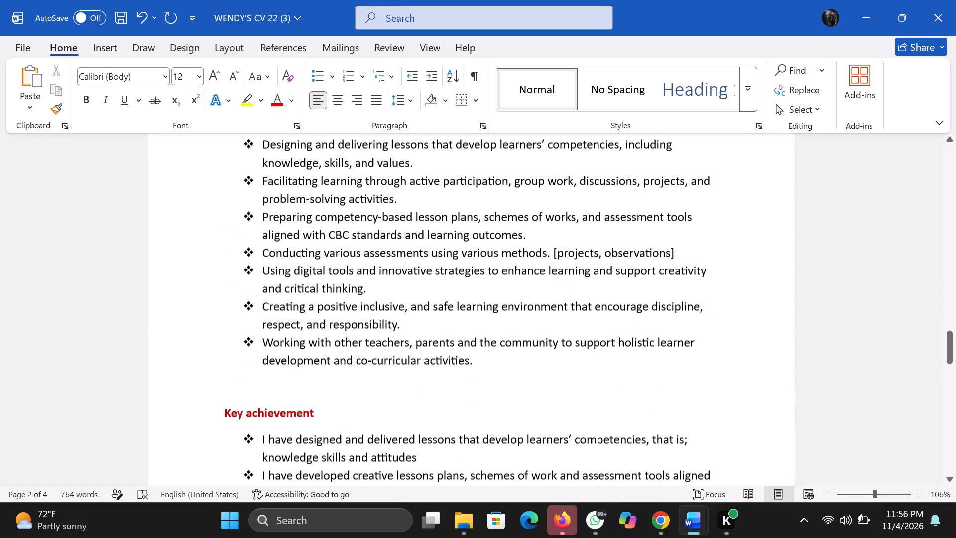
Review the layout of the Key achievement, EDUCATION, CORESKILLS and REFERENCES sections through the end of the CV.
scroll(237, 245, down, 14)
scroll(237, 245, down, 12)
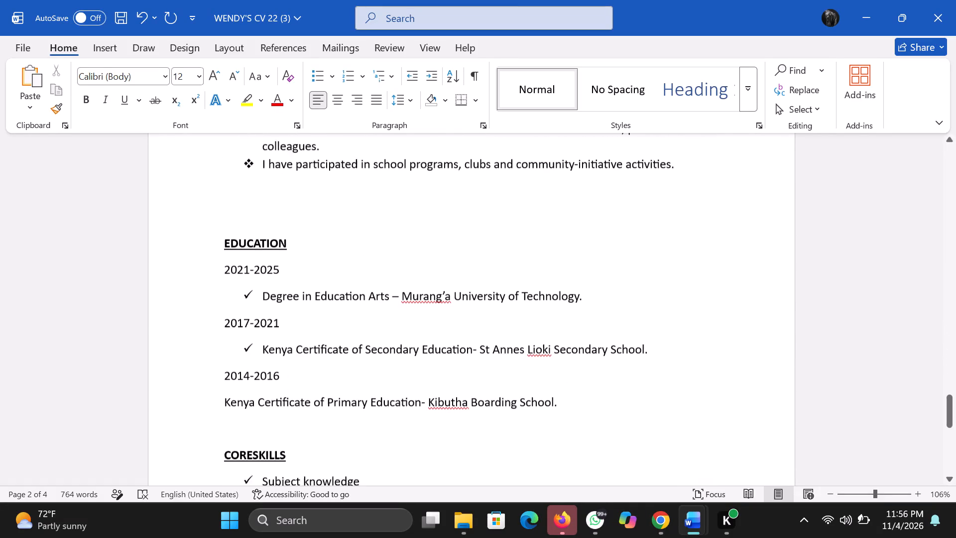
scroll(237, 245, down, 3)
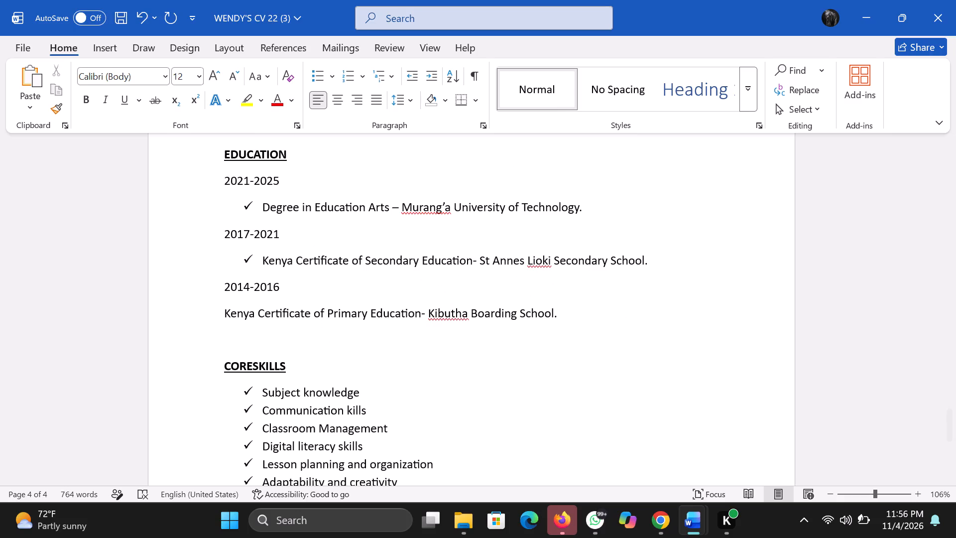
scroll(237, 245, down, 4)
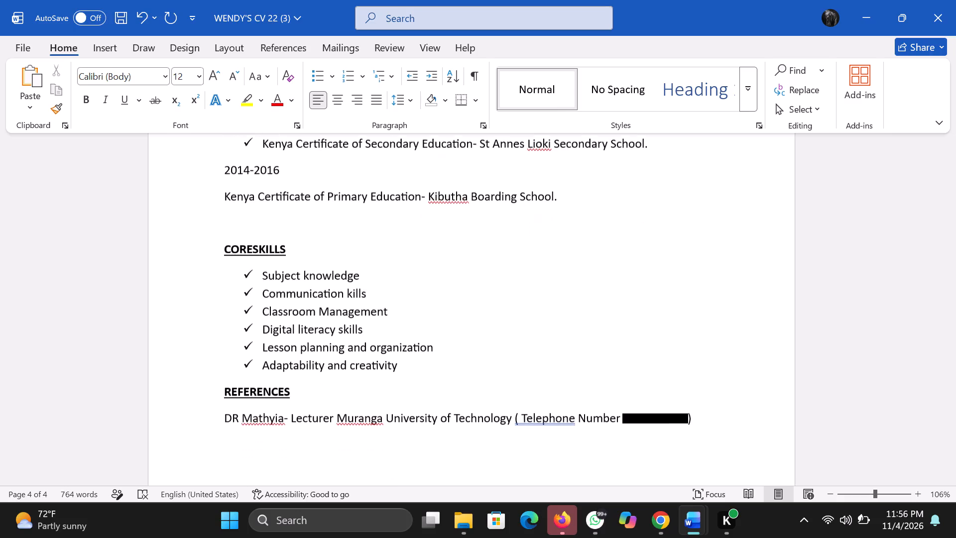
scroll(237, 245, down, 2)
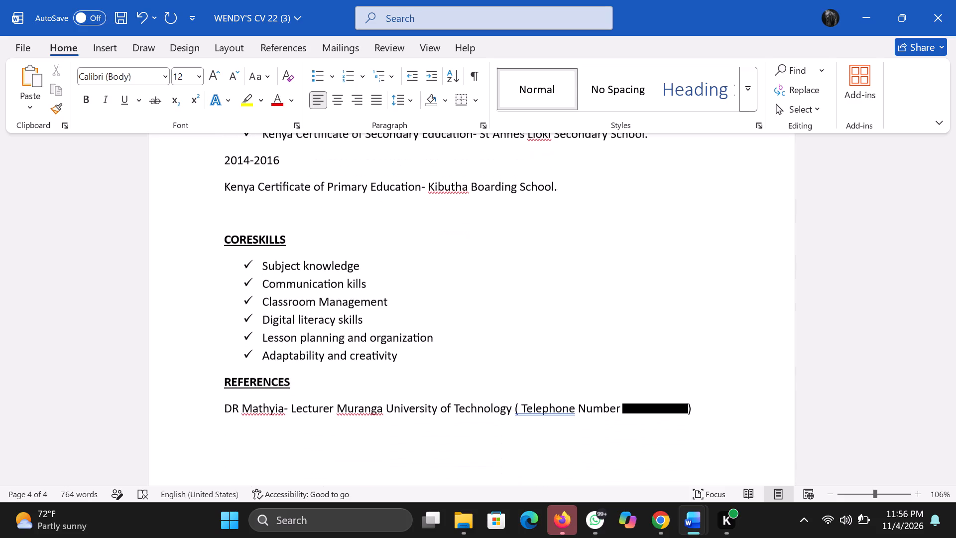
scroll(237, 245, down, 4)
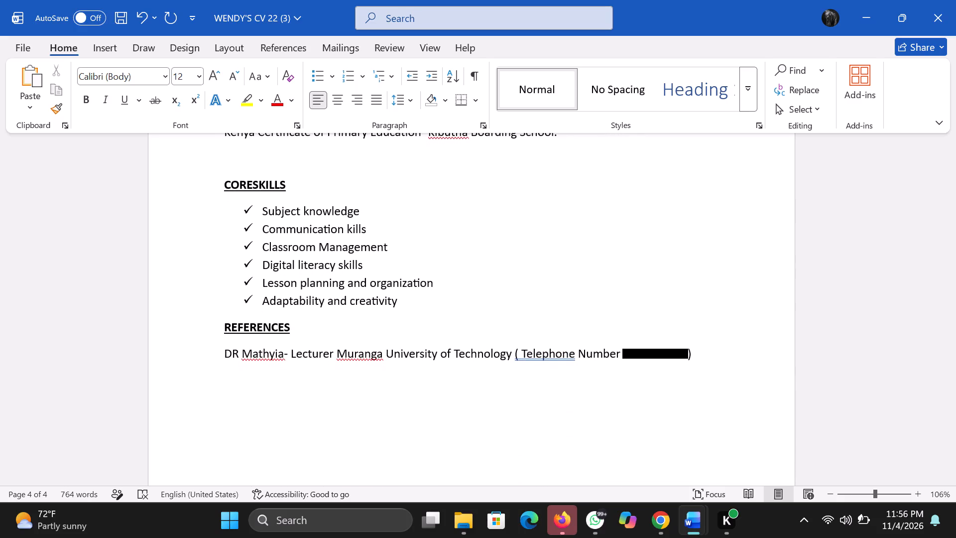
scroll(237, 245, down, 1)
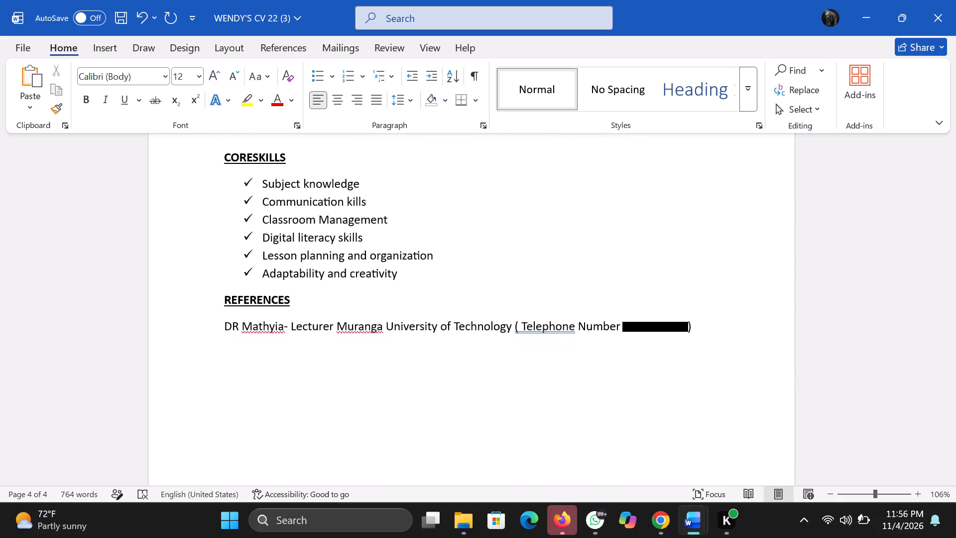
scroll(237, 245, down, 1)
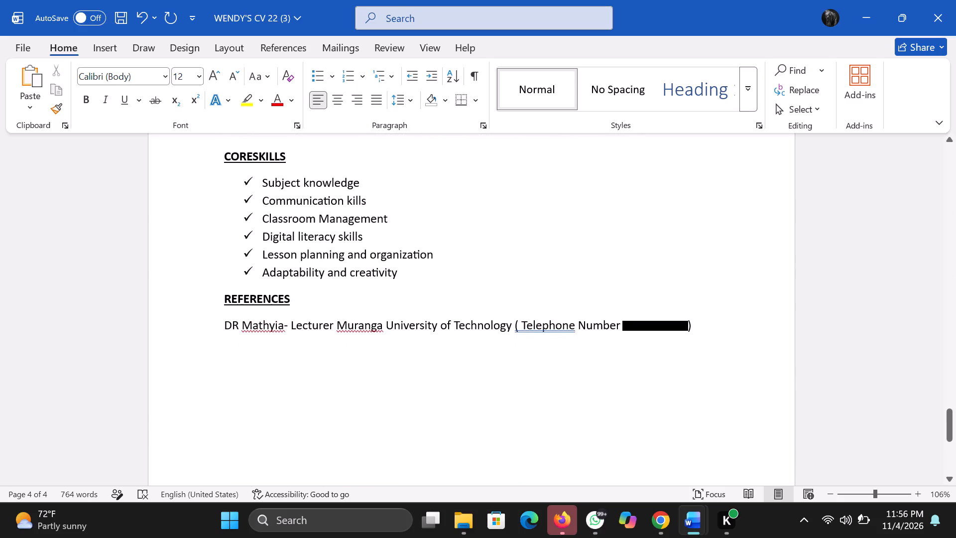
Insert an extra blank paragraph above the CORESKILLS heading.
click(697, 327)
key(Return)
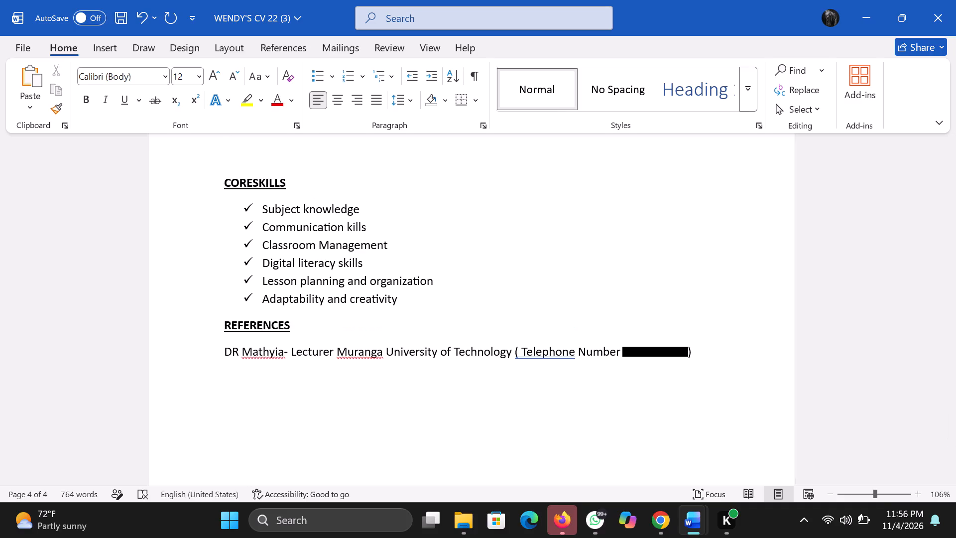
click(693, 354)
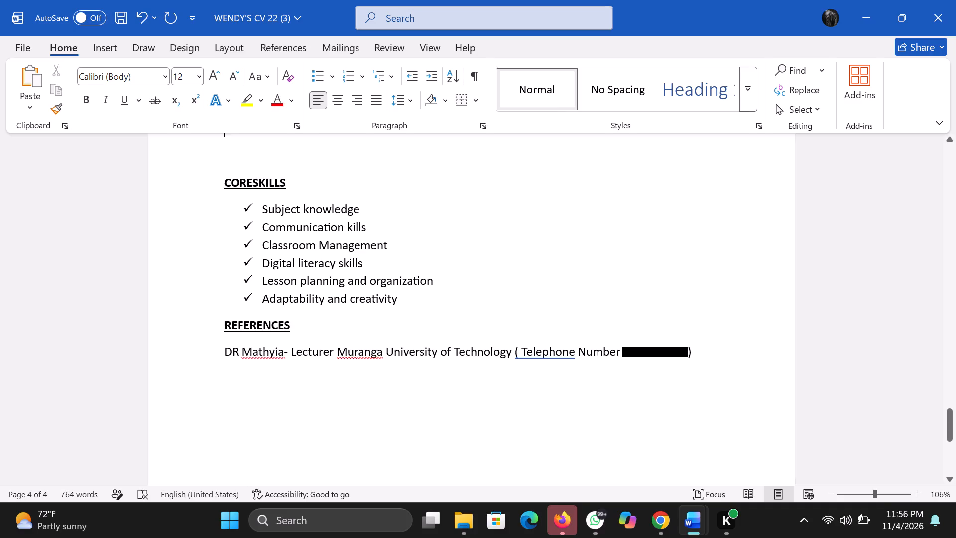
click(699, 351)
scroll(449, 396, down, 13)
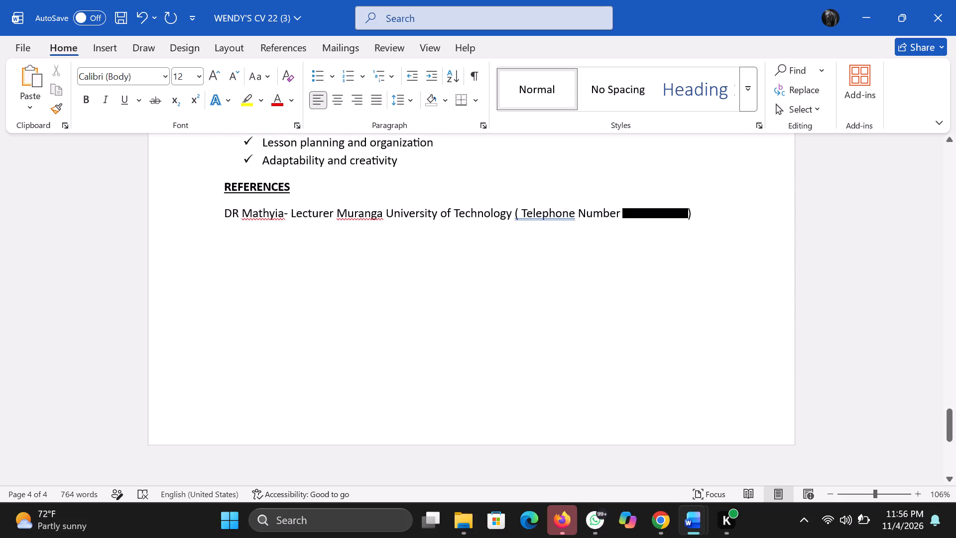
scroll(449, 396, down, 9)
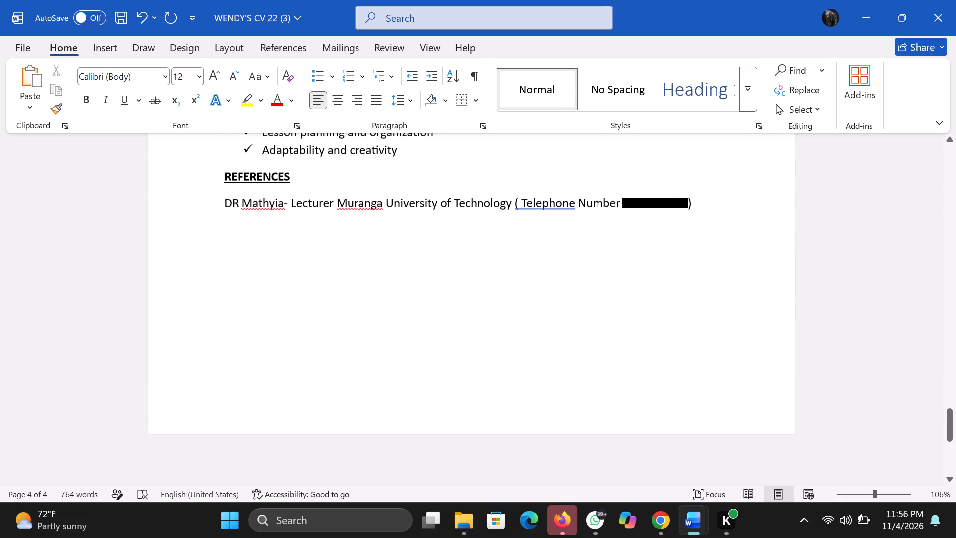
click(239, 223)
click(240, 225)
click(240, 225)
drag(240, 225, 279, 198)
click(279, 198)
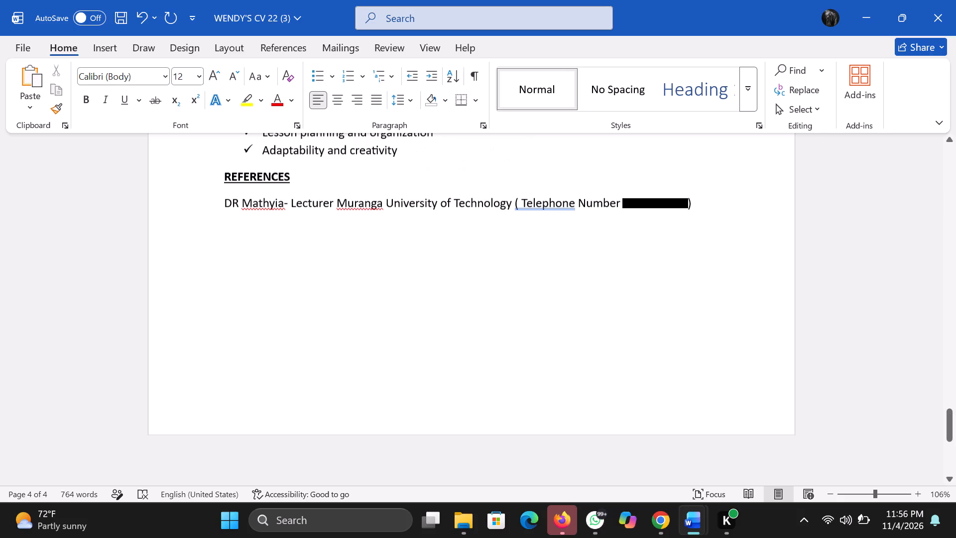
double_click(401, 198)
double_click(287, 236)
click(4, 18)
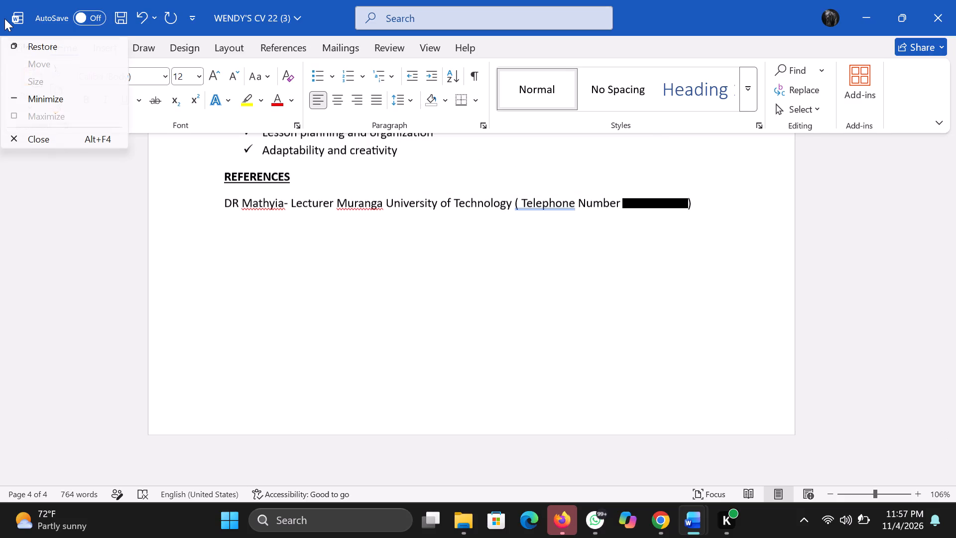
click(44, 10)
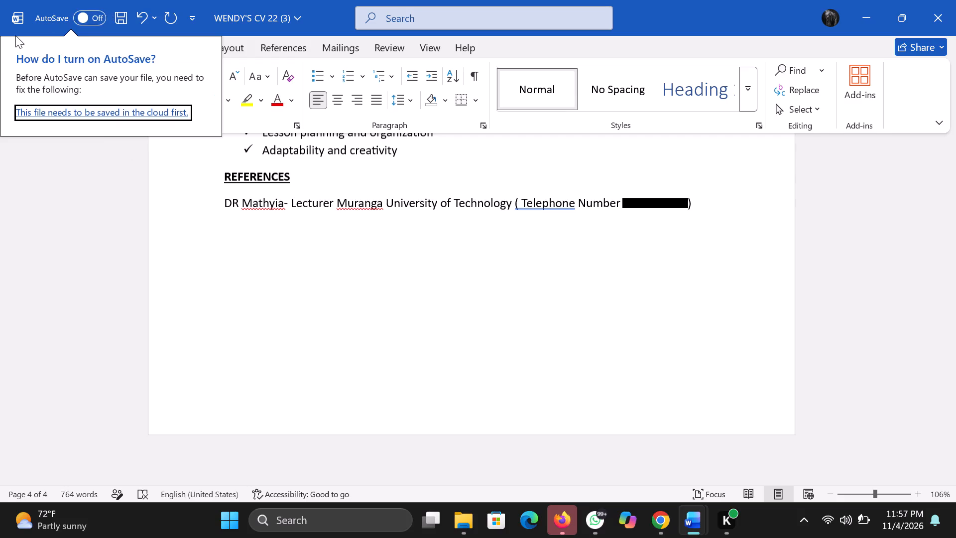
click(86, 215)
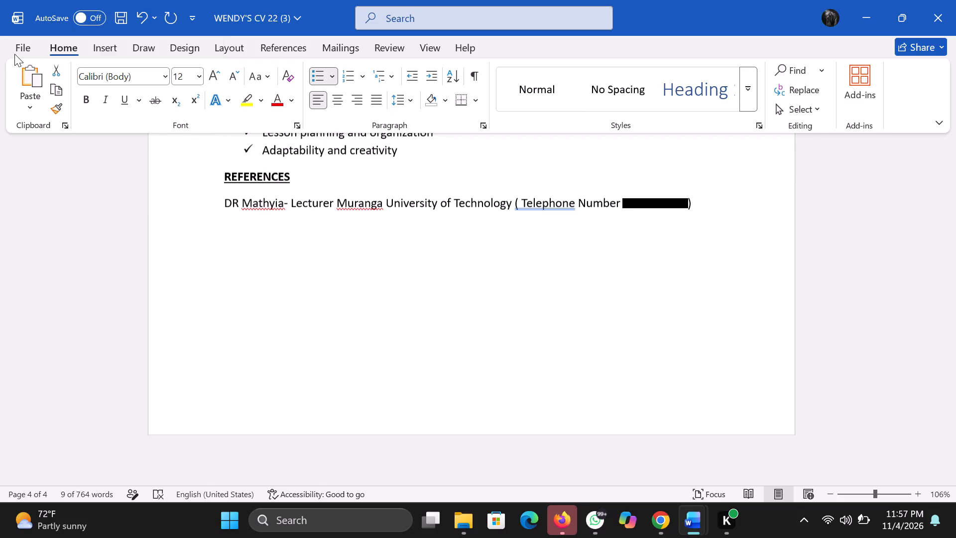
Save the CV to the personal OneDrive folder as a Word Document named WENDY'S CV 22 (3).
click(20, 52)
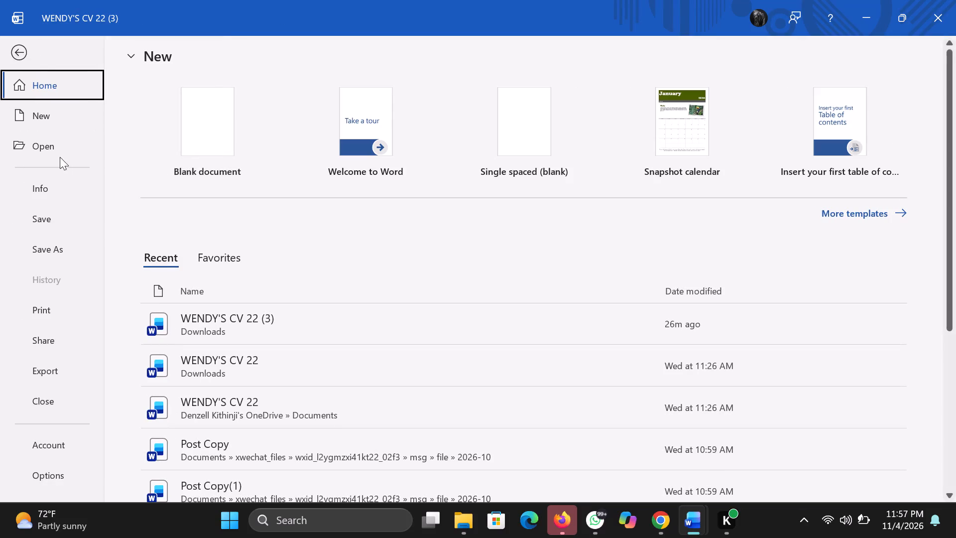
click(56, 254)
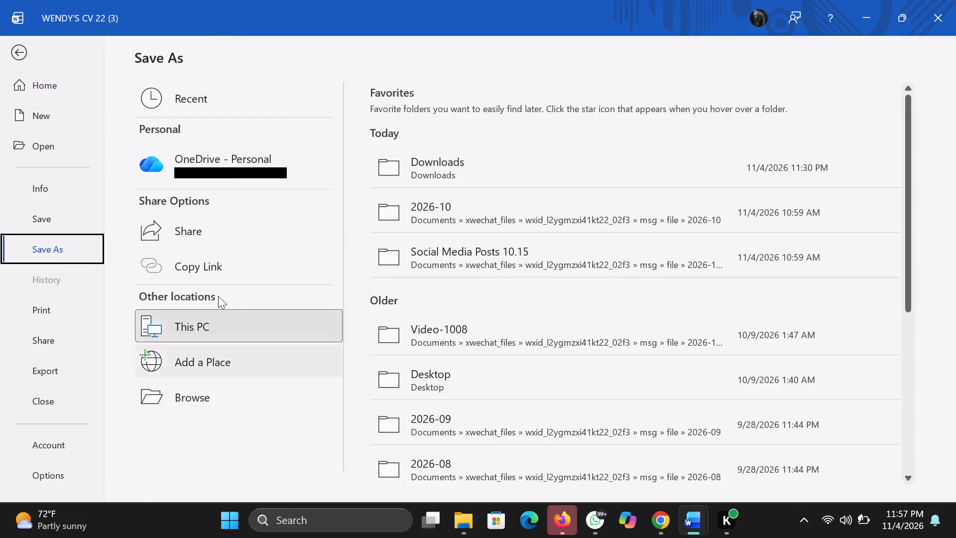
click(220, 171)
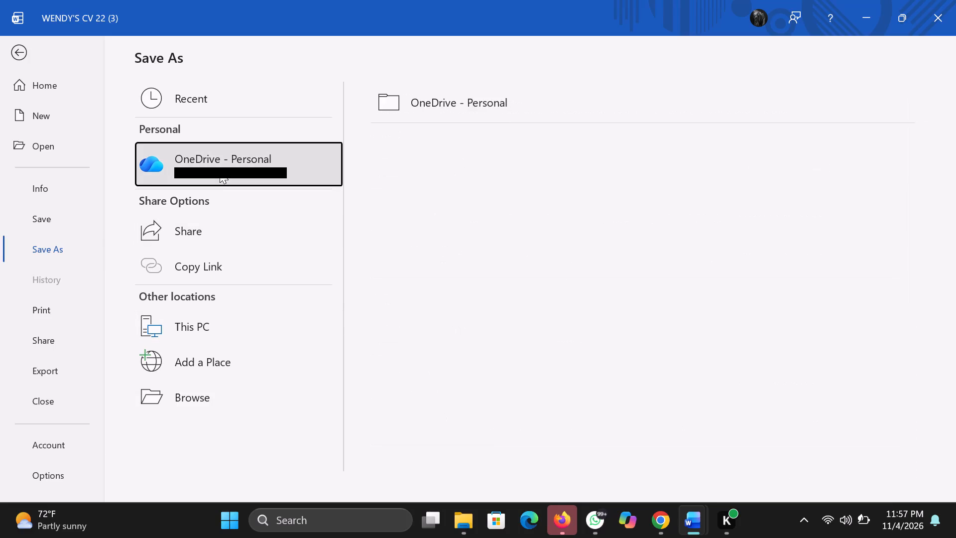
click(386, 99)
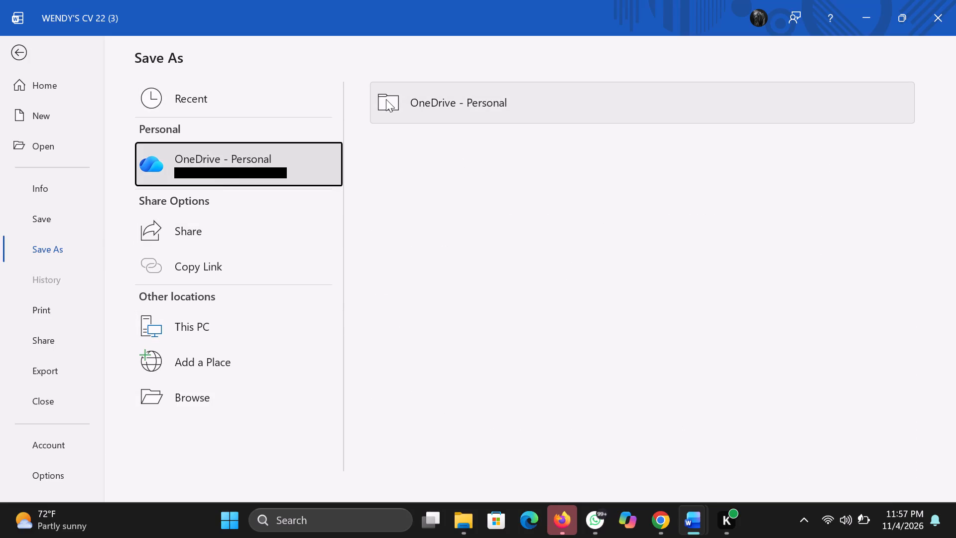
click(386, 99)
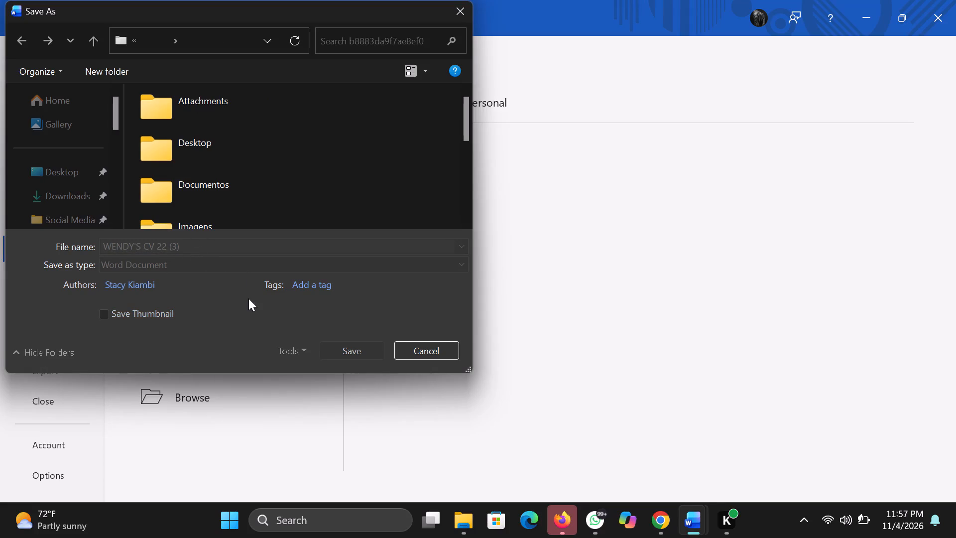
click(361, 349)
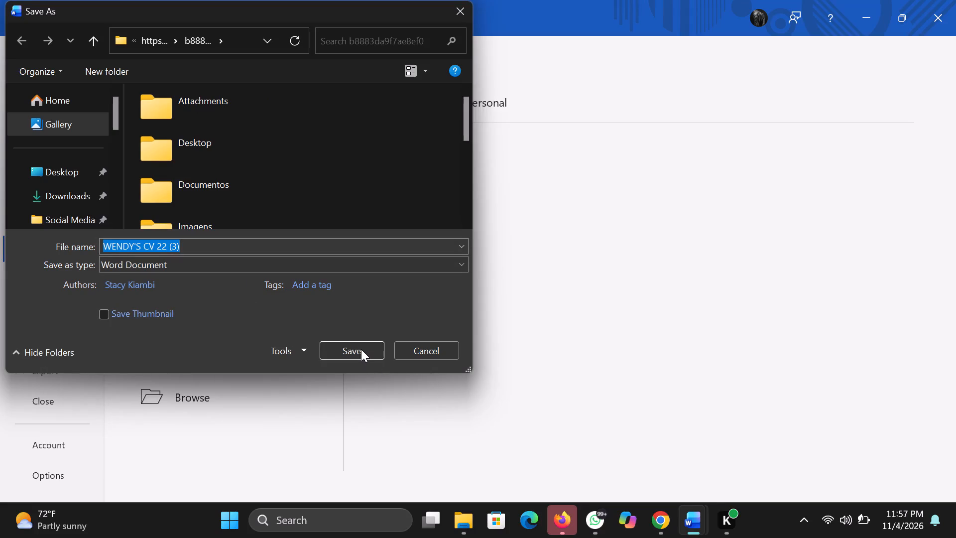
scroll(361, 349, up, 2)
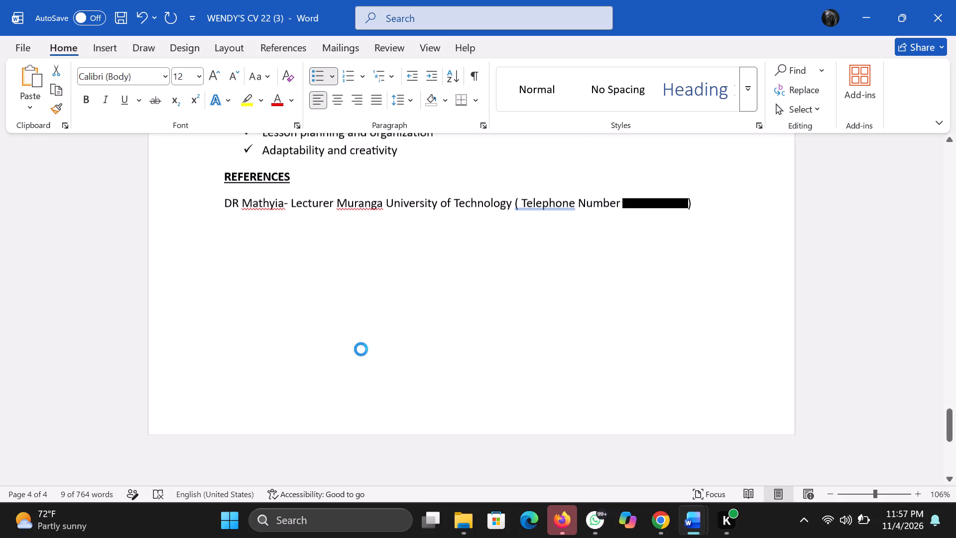
scroll(406, 286, up, 1)
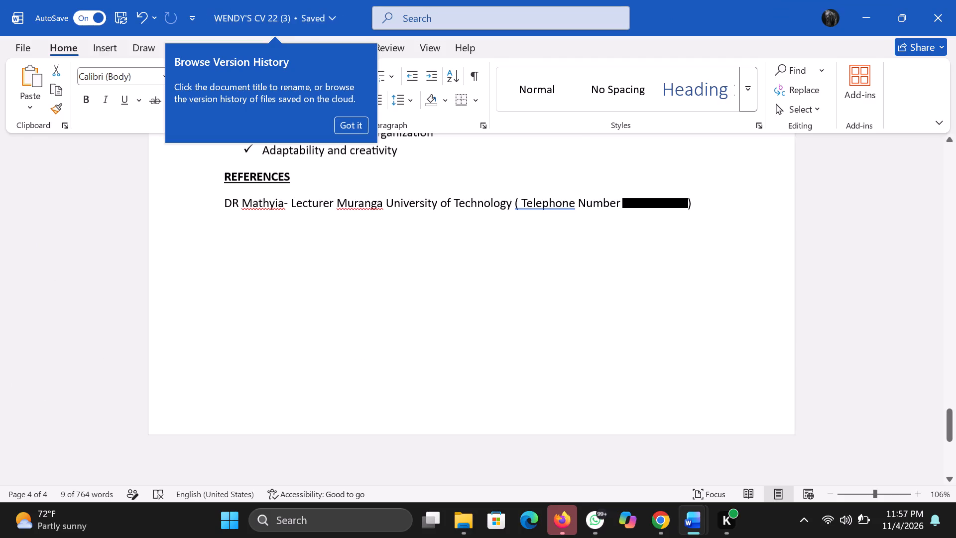
scroll(406, 286, up, 2)
click(354, 124)
Look back over the CV from the REFERENCES section upward.
scroll(388, 219, up, 5)
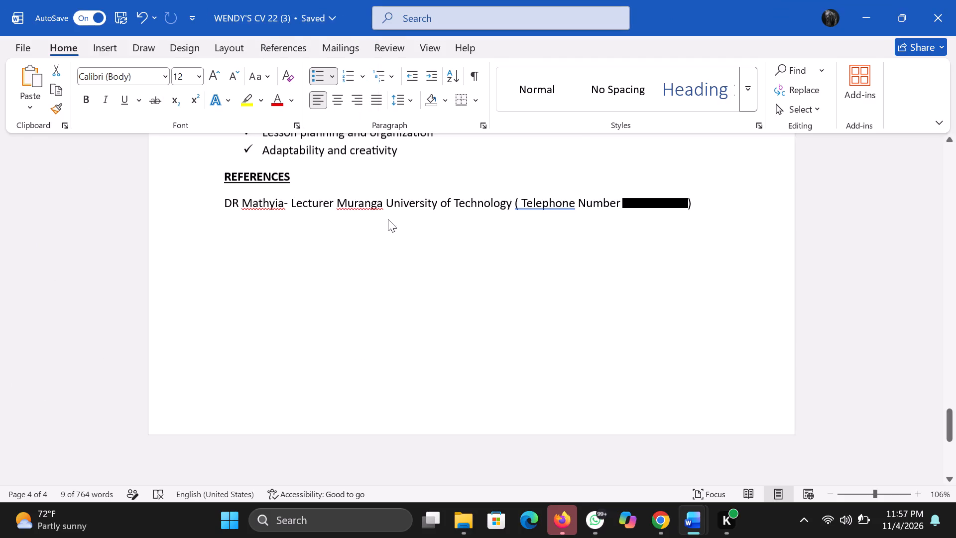
scroll(388, 219, up, 3)
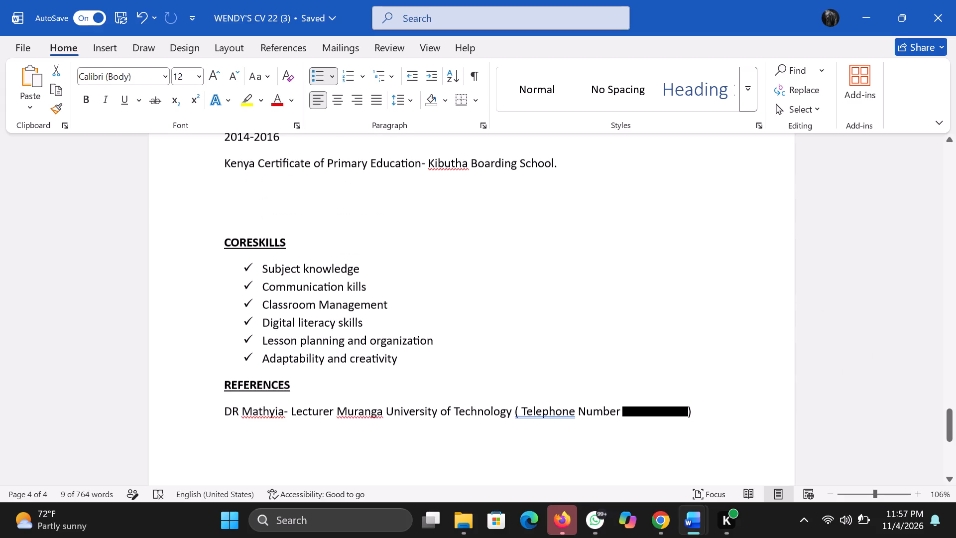
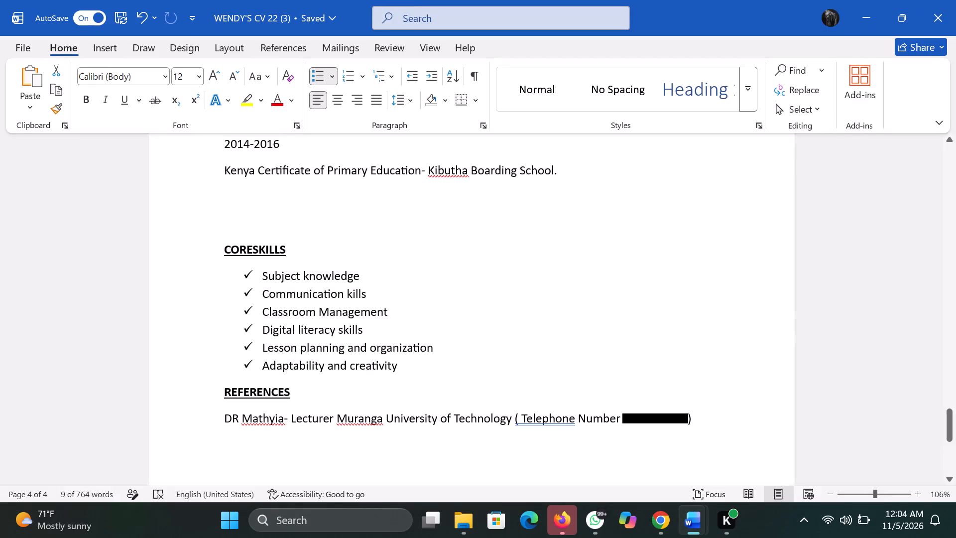
Review the saved CV from the CORESKILLS and REFERENCES sections back up to the contact details at the start of page one.
scroll(394, 299, down, 9)
scroll(394, 299, up, 5)
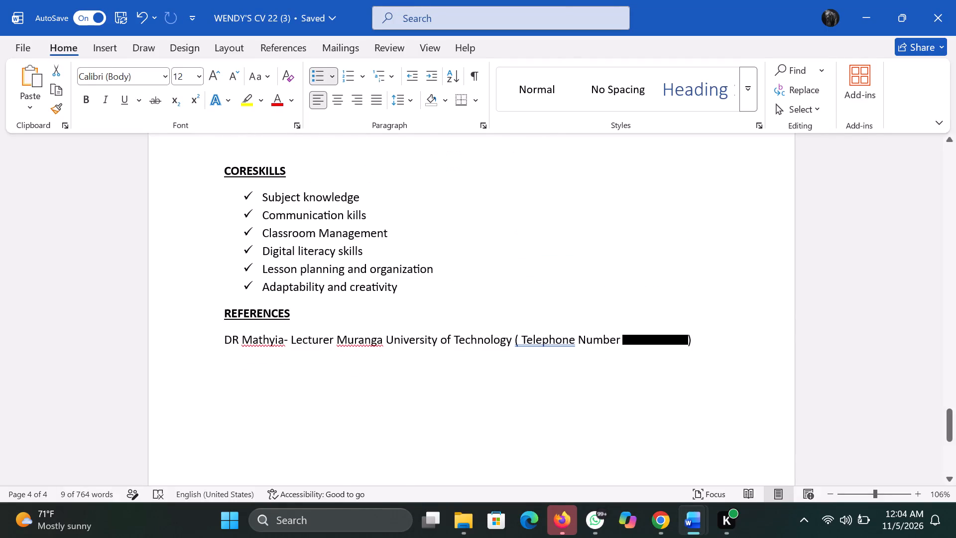
scroll(394, 299, up, 19)
scroll(394, 299, up, 11)
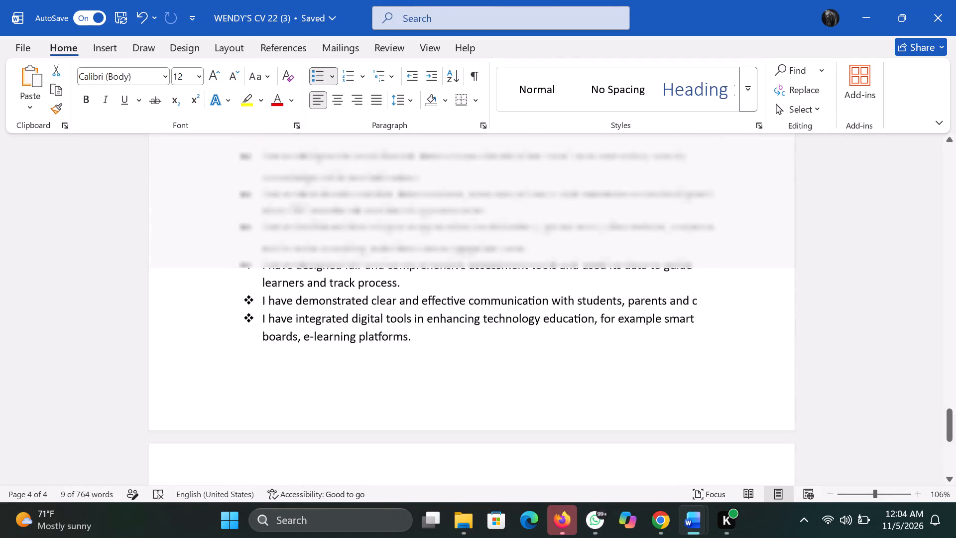
scroll(394, 299, up, 19)
scroll(394, 299, up, 8)
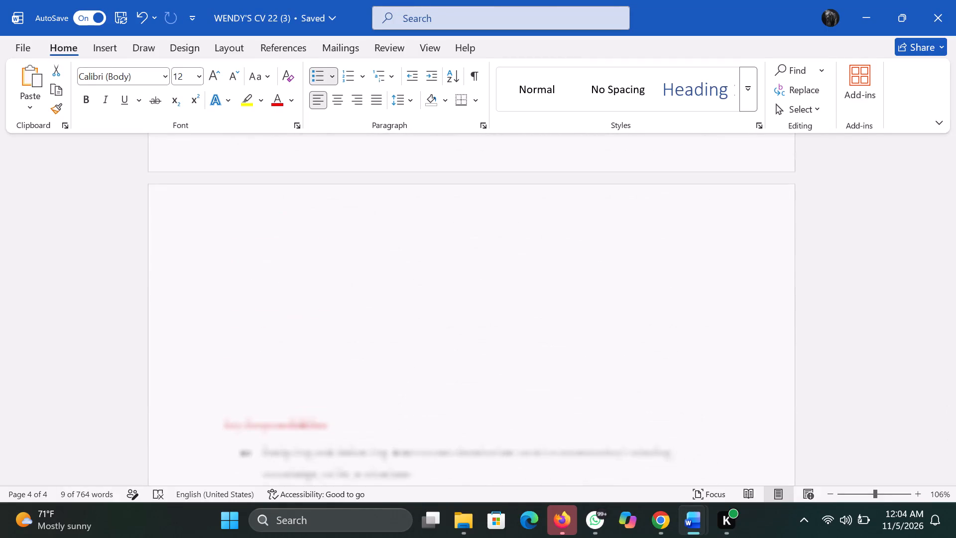
scroll(394, 299, up, 13)
scroll(394, 299, up, 10)
scroll(394, 299, up, 11)
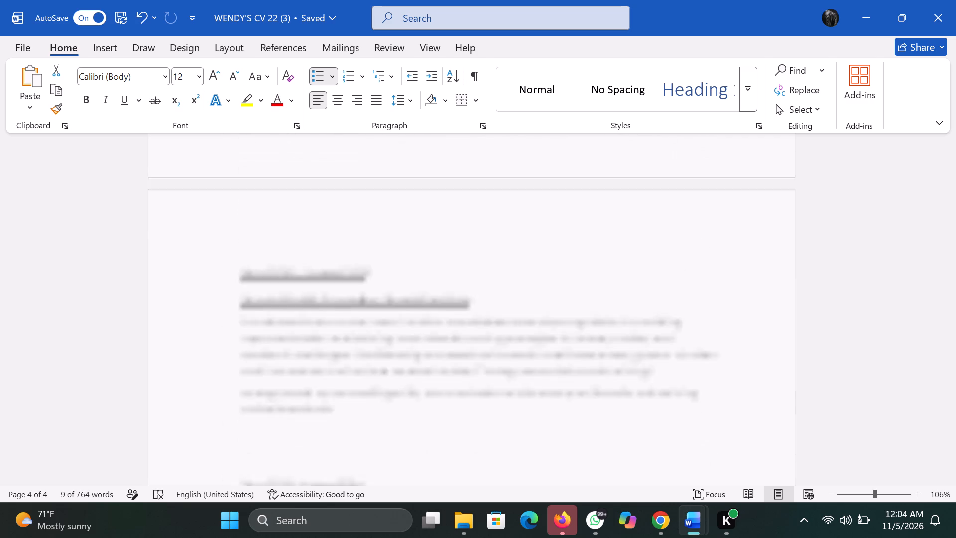
scroll(394, 299, up, 19)
scroll(394, 299, up, 8)
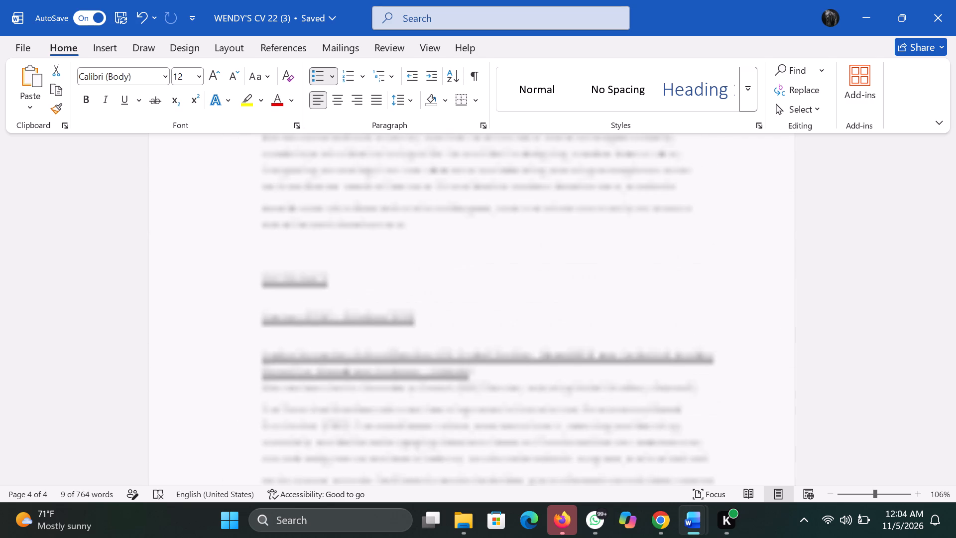
scroll(394, 299, up, 14)
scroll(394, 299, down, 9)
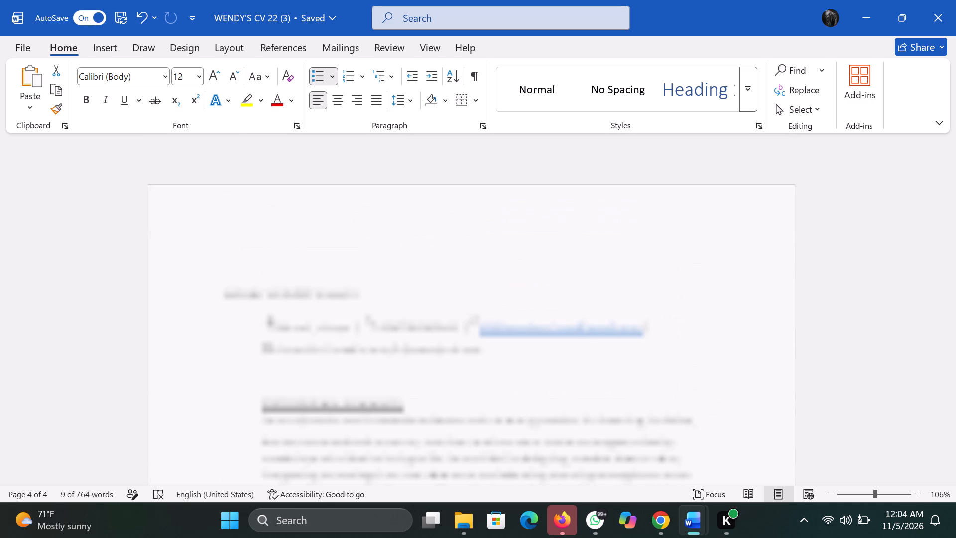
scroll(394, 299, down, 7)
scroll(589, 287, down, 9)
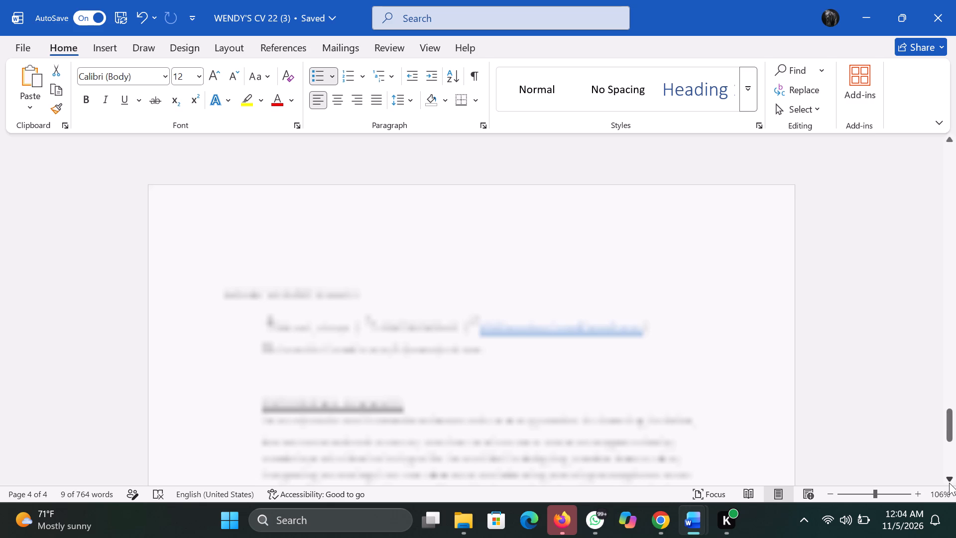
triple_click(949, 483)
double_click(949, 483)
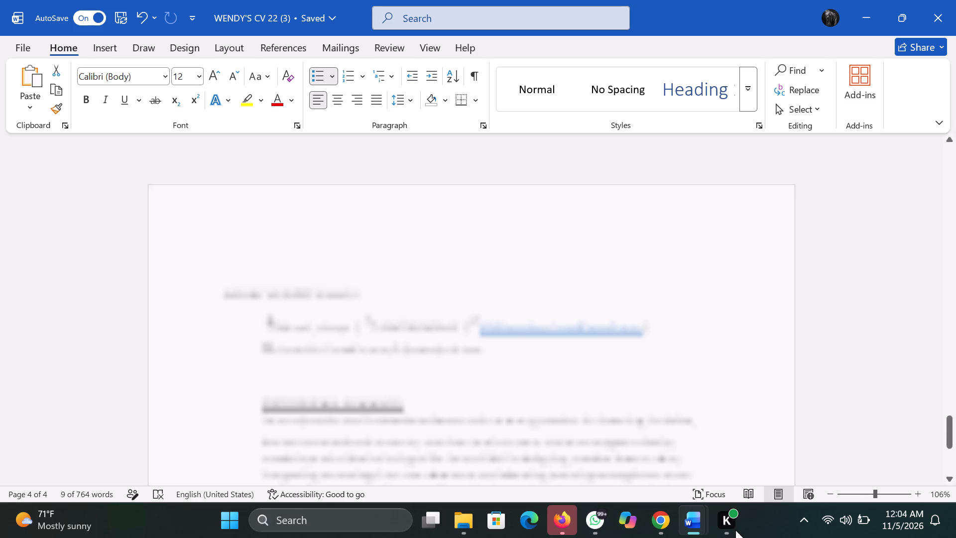
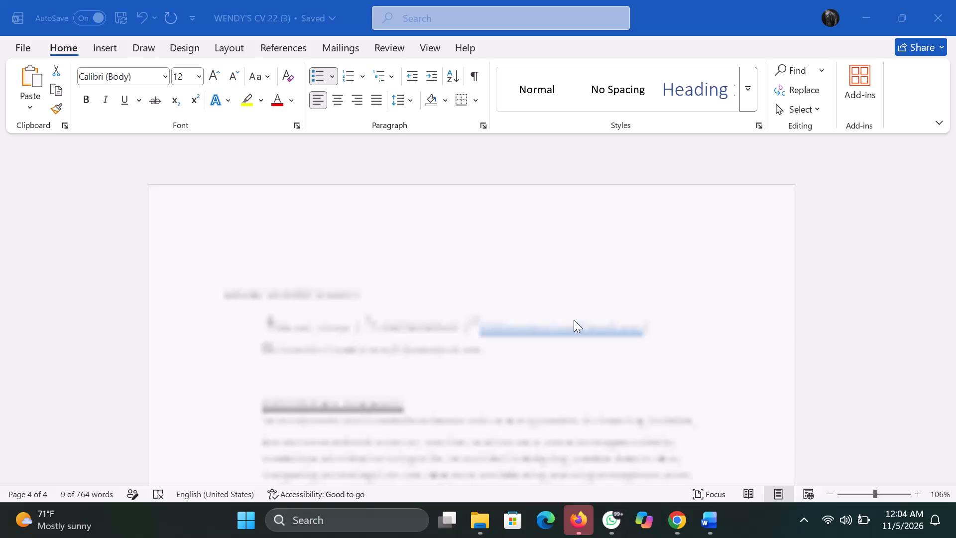
Return to the WENDY'S CV 22 (3) document and try to view its file name and location details.
click(705, 532)
click(763, 449)
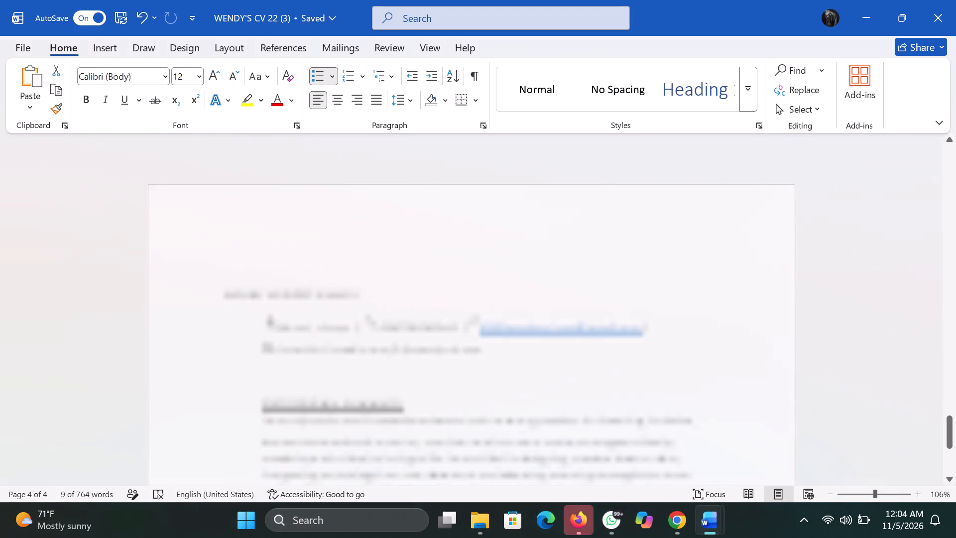
scroll(611, 349, down, 12)
scroll(611, 349, left, 3)
scroll(555, 370, down, 4)
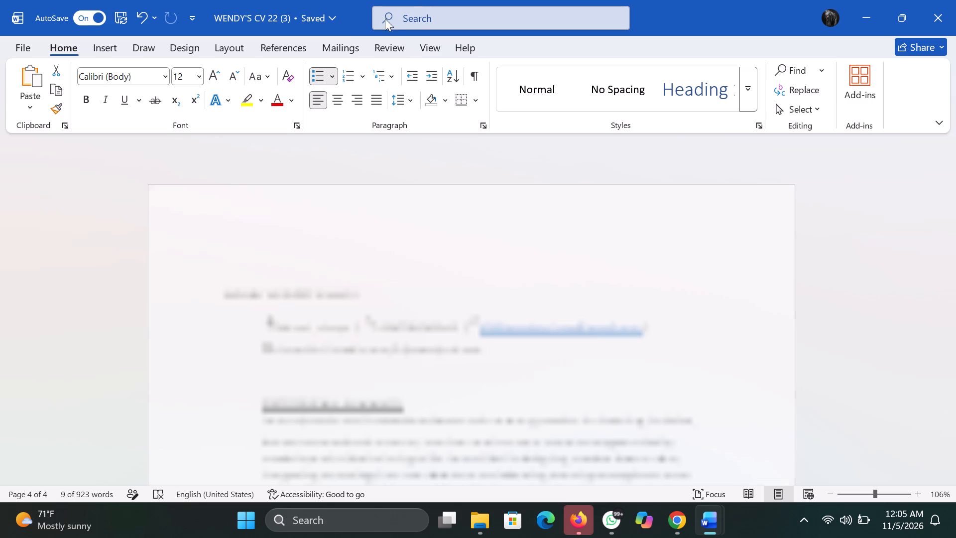
click(331, 17)
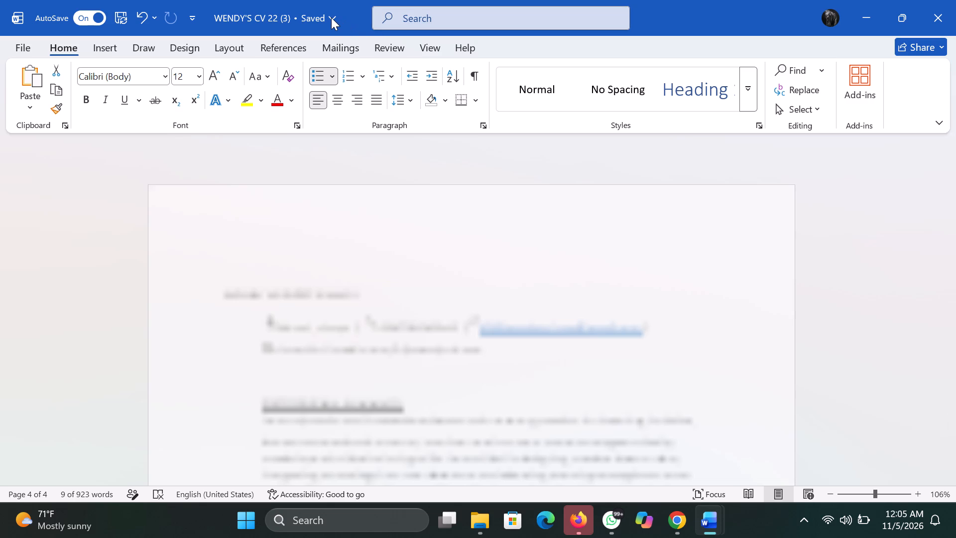
click(331, 17)
click(331, 17)
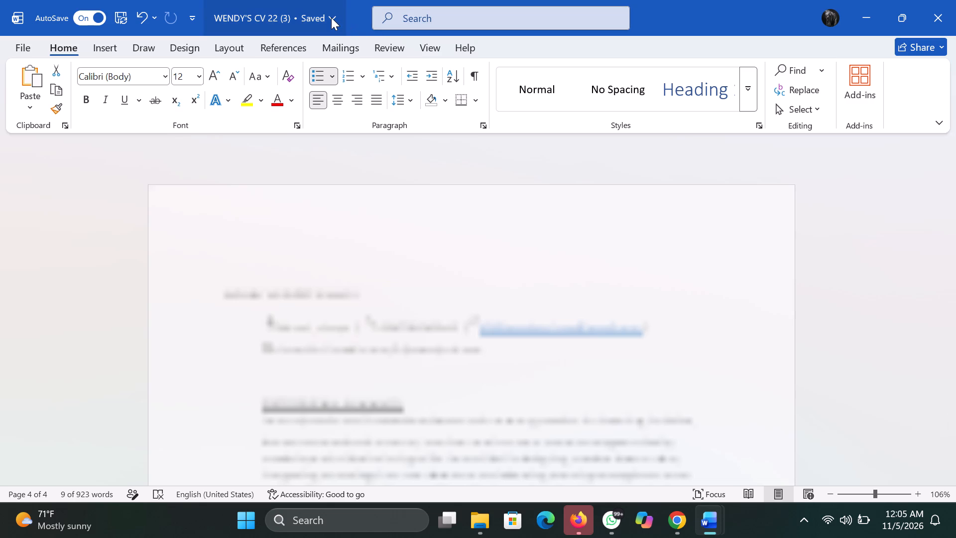
click(331, 17)
click(329, 17)
double_click(329, 17)
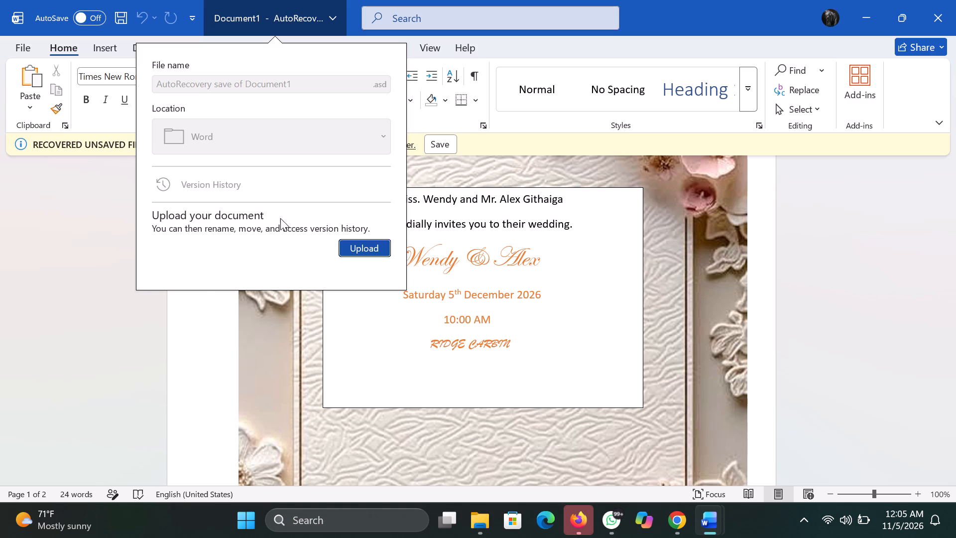
click(164, 321)
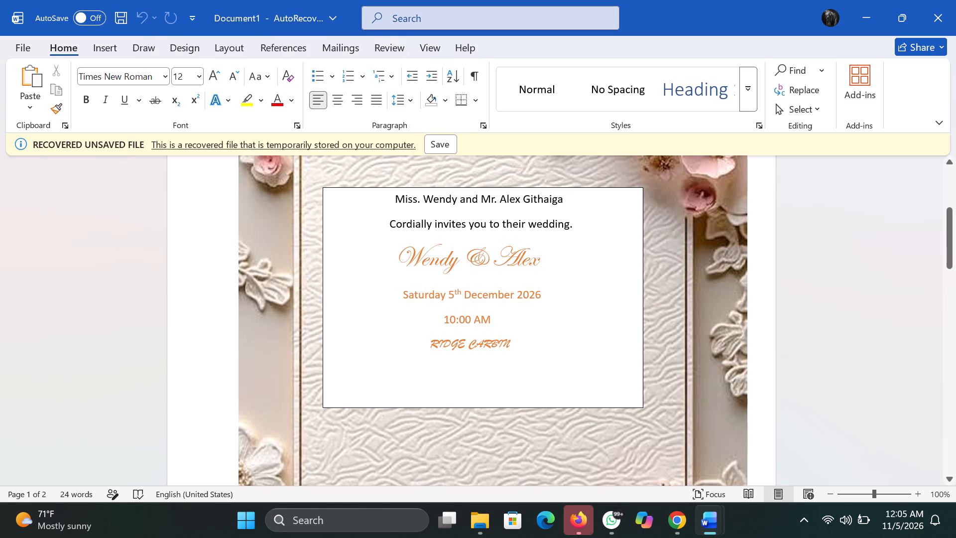
Look through the recovered unsaved wedding invitation document, from the invitation text on page one to page two.
scroll(442, 413, up, 3)
scroll(442, 413, down, 1)
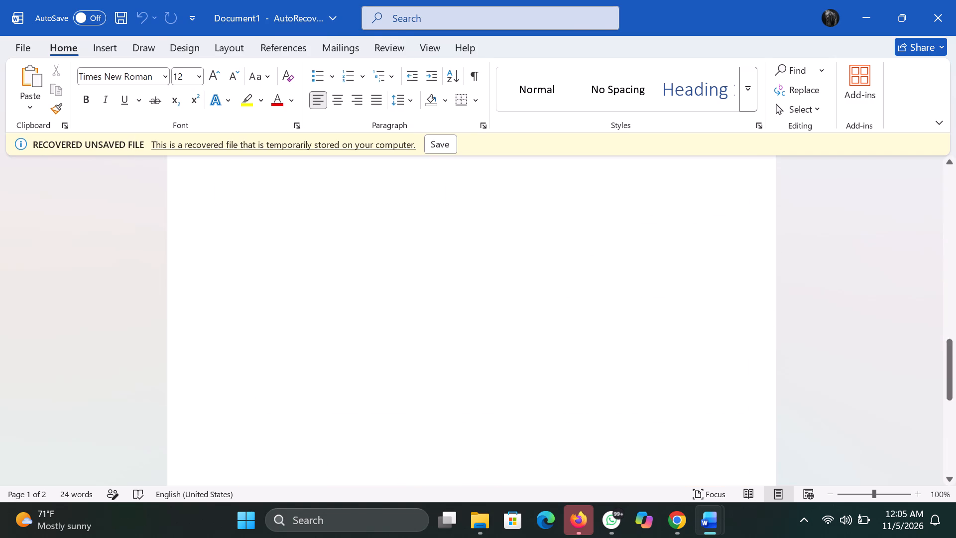
scroll(442, 413, down, 3)
scroll(442, 413, up, 6)
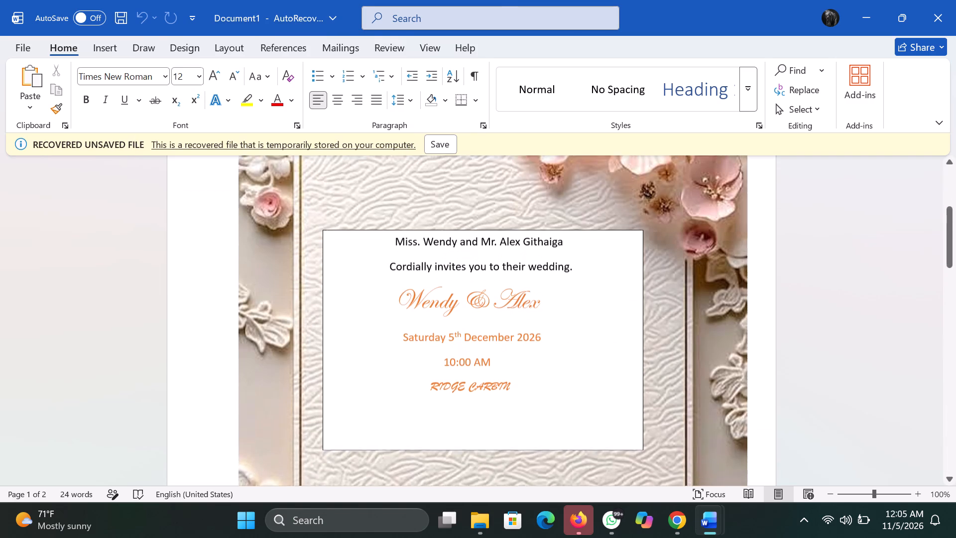
scroll(442, 413, up, 2)
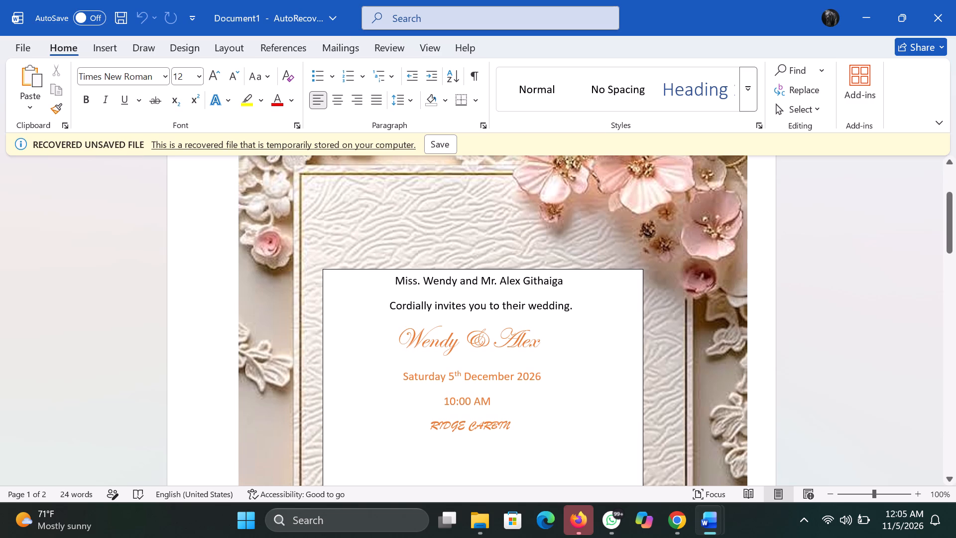
scroll(436, 361, down, 4)
scroll(436, 361, up, 4)
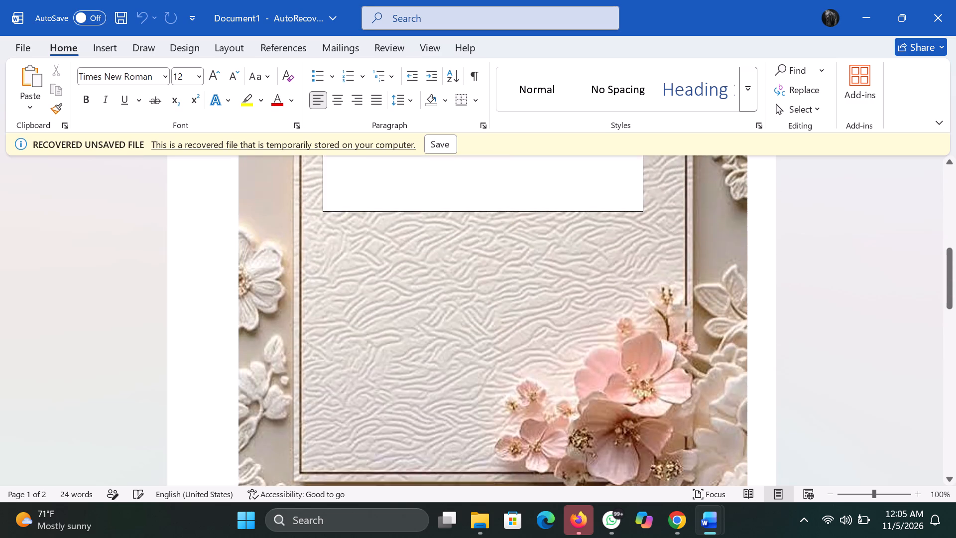
scroll(436, 361, up, 5)
scroll(436, 361, down, 2)
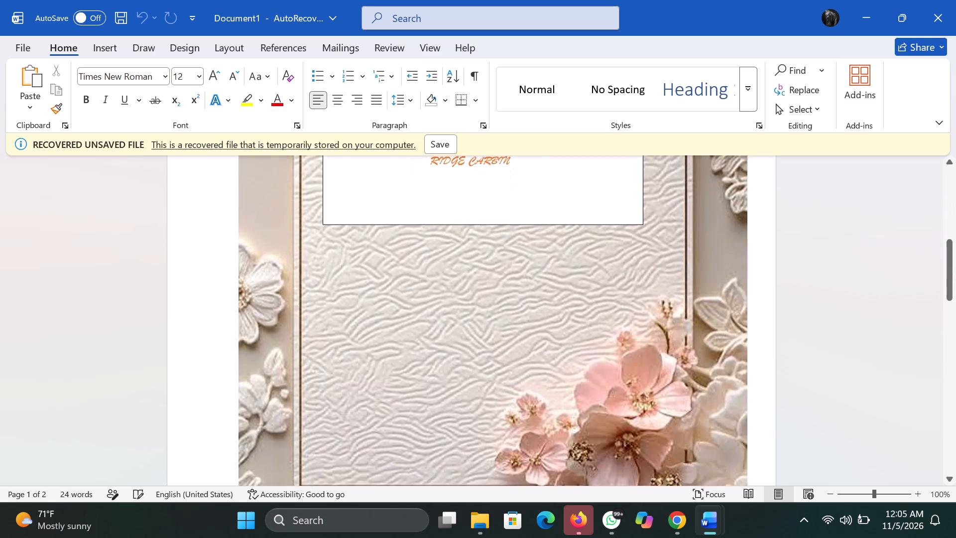
scroll(436, 361, down, 6)
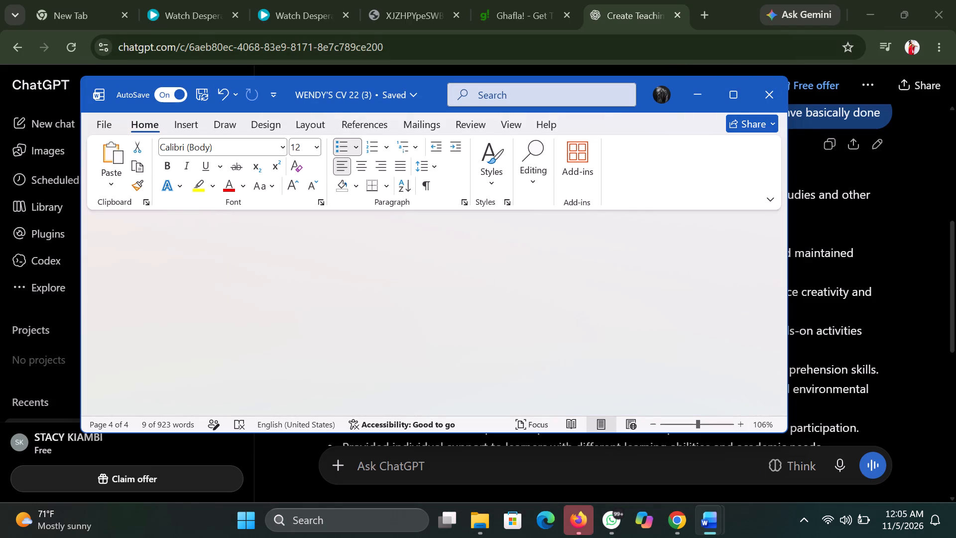
click(722, 100)
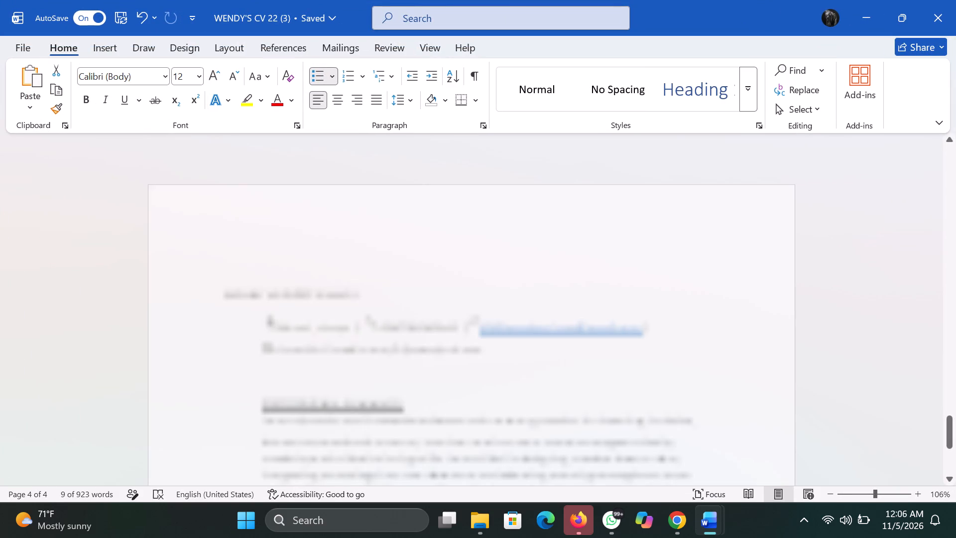
scroll(530, 291, down, 4)
scroll(530, 291, left, 1)
Undo the most recent typing action in the CV.
click(150, 17)
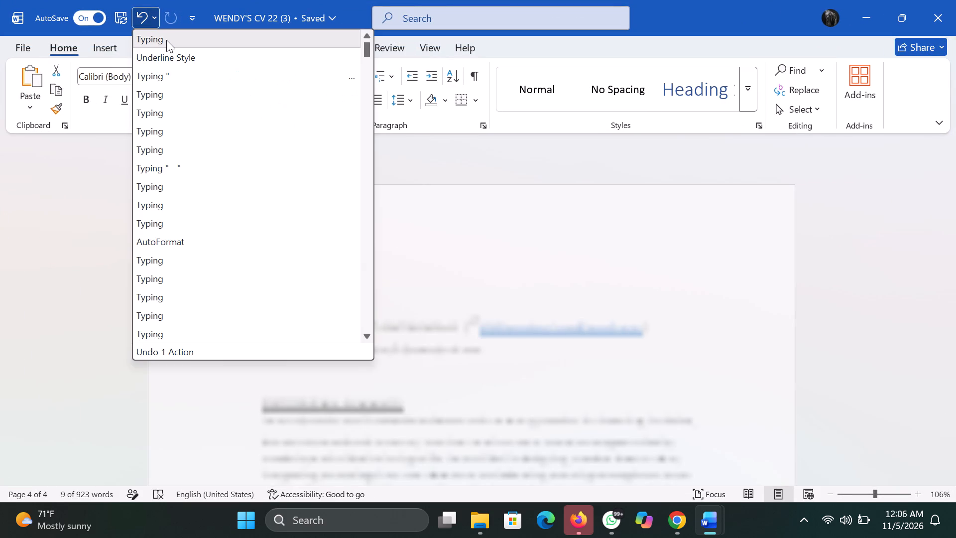
click(166, 40)
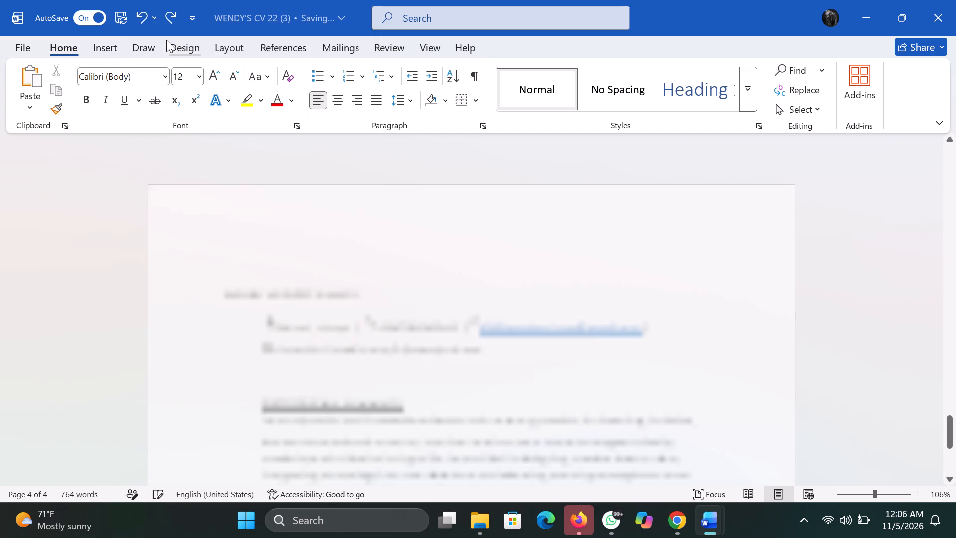
scroll(159, 274, down, 1)
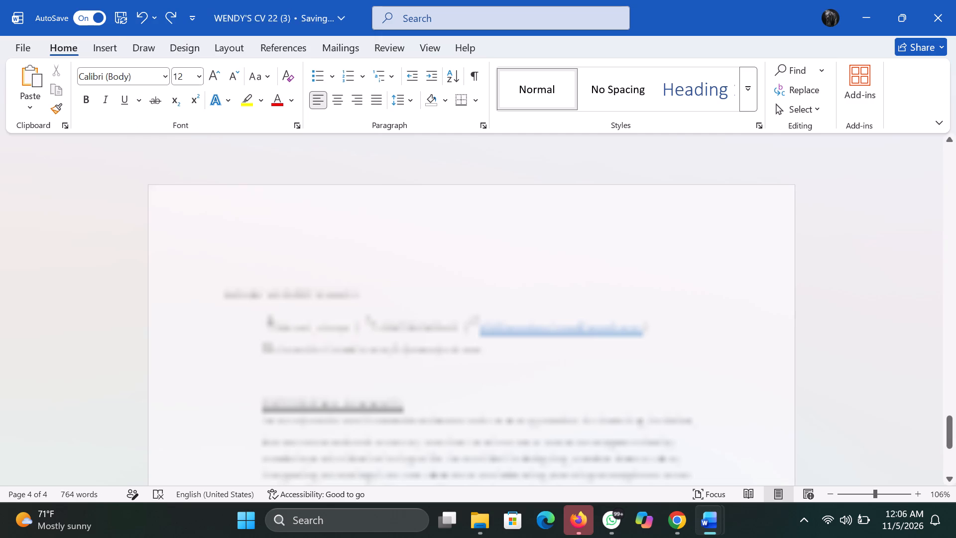
scroll(159, 274, down, 3)
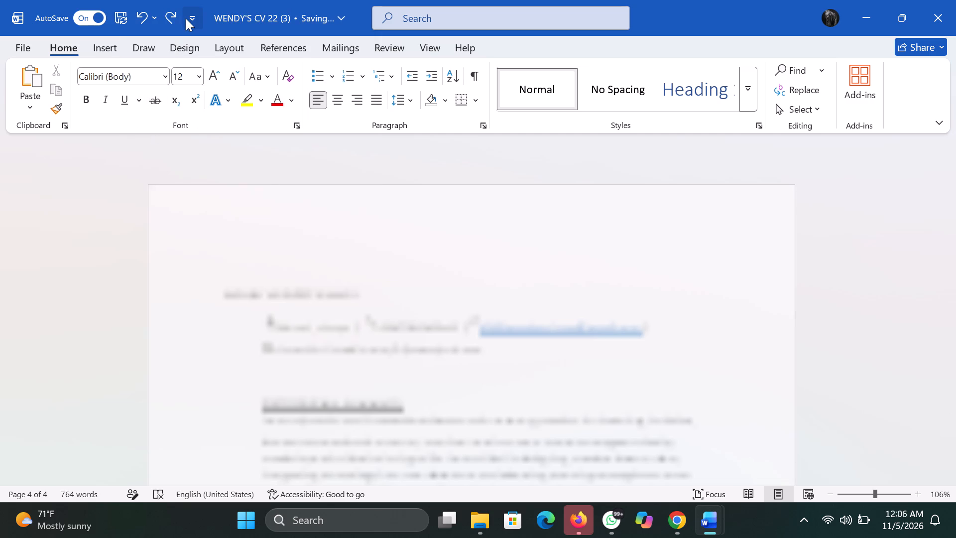
Remove the Save command from the Quick Access Toolbar.
click(186, 18)
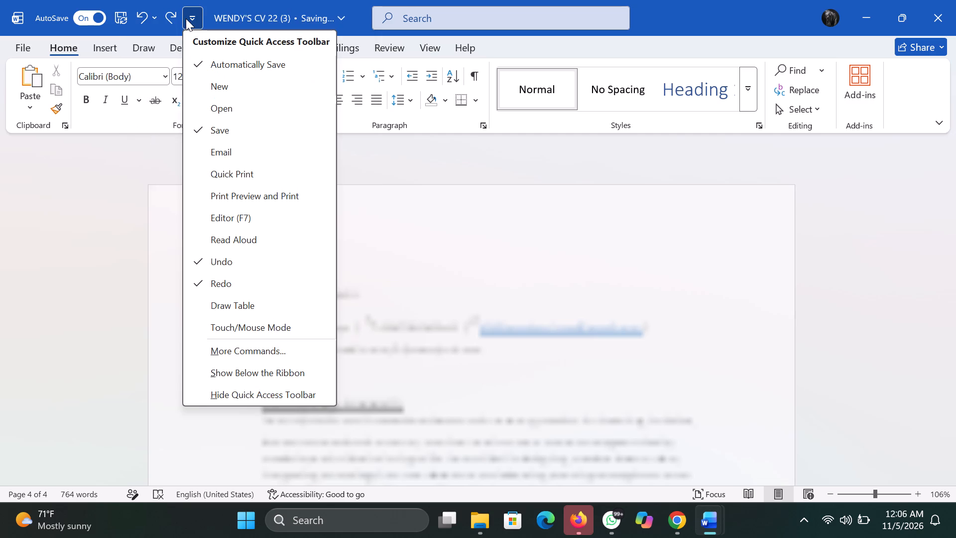
click(228, 132)
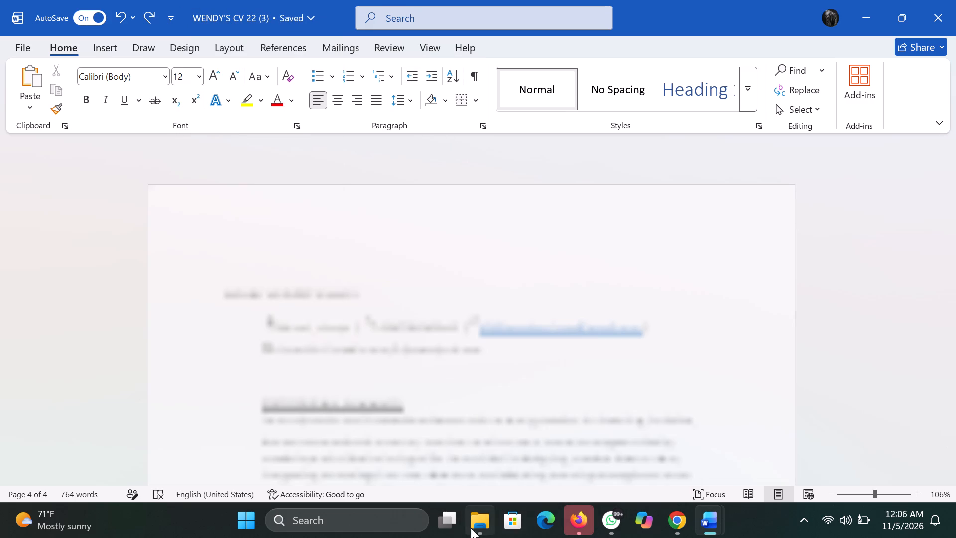
Switch to File Explorer and look through the files in the Documents folder.
click(483, 527)
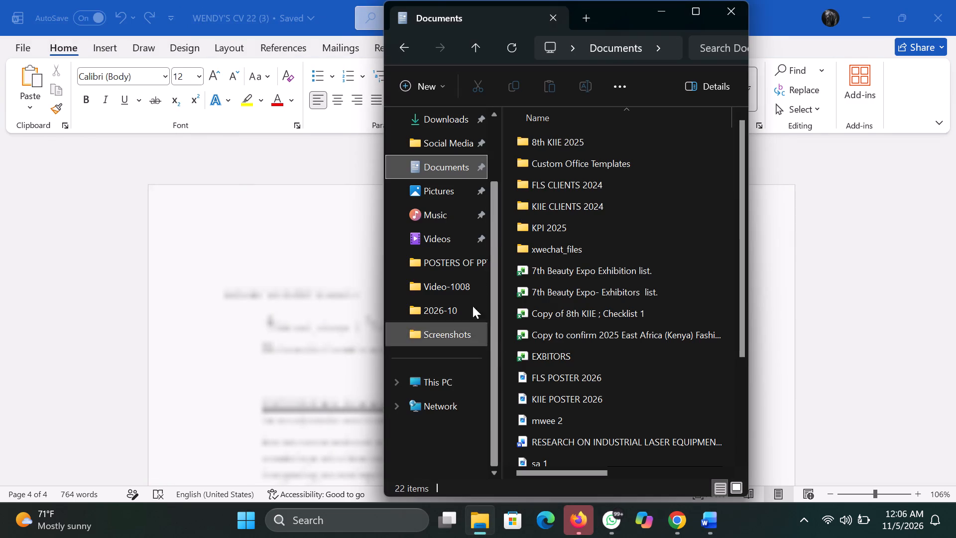
scroll(596, 209, up, 1)
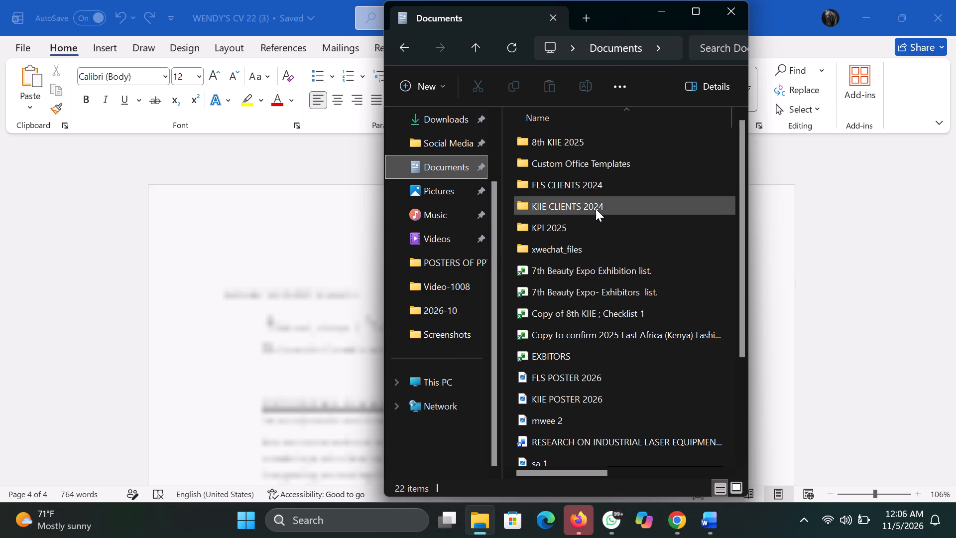
scroll(596, 209, up, 1)
scroll(596, 209, down, 8)
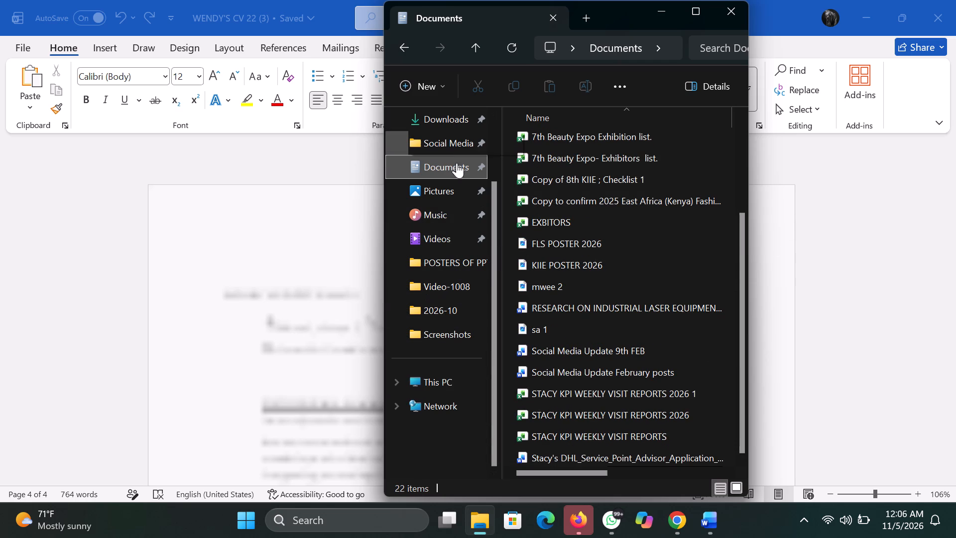
click(449, 176)
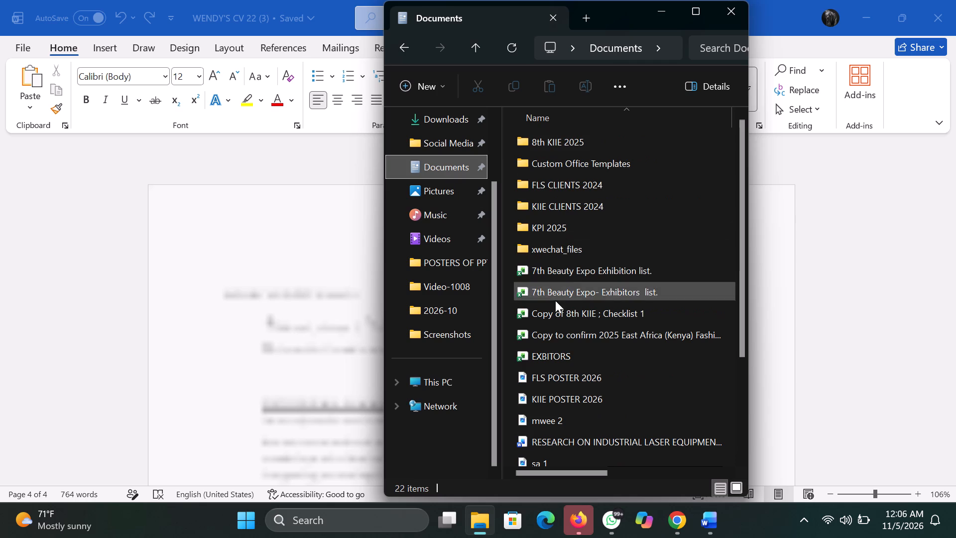
scroll(555, 303, down, 9)
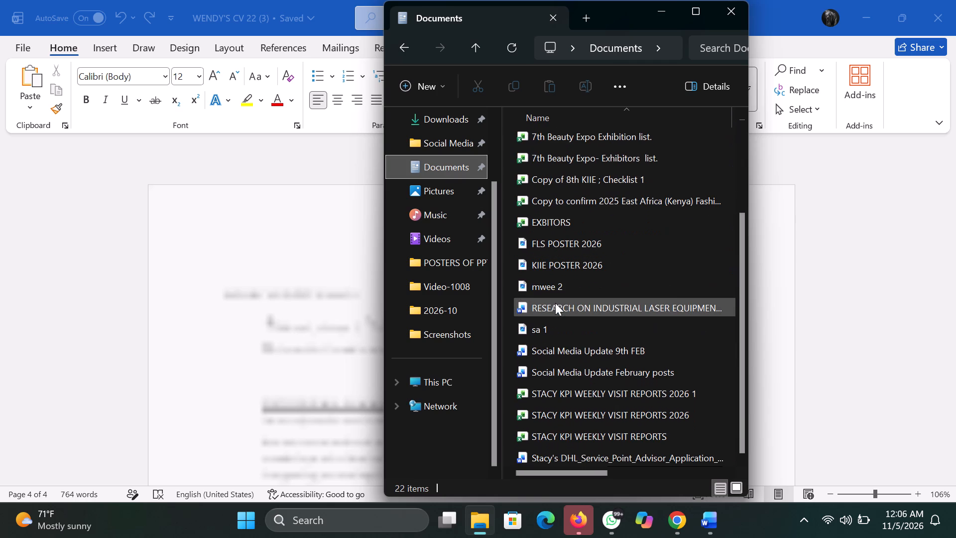
scroll(555, 303, down, 4)
scroll(611, 437, down, 3)
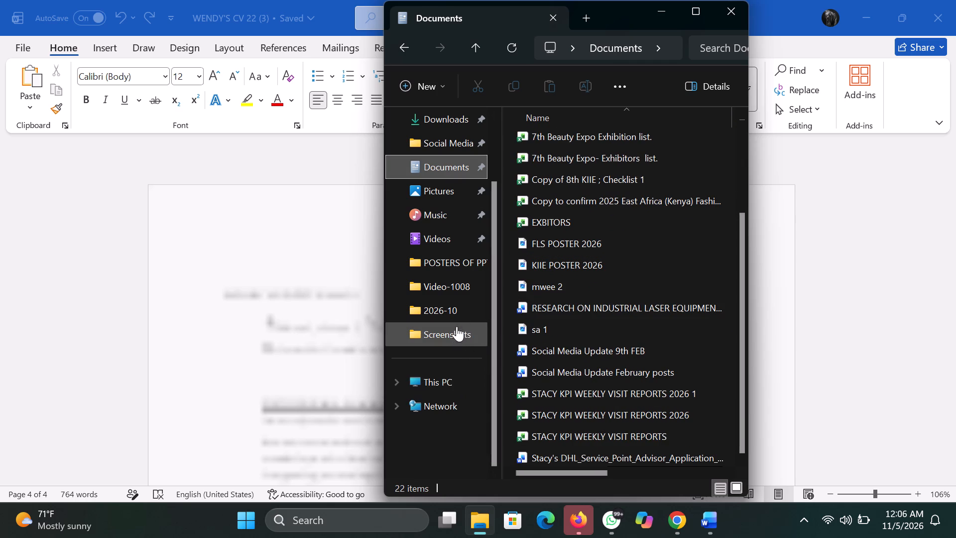
Open This PC in File Explorer to view its drives.
click(457, 374)
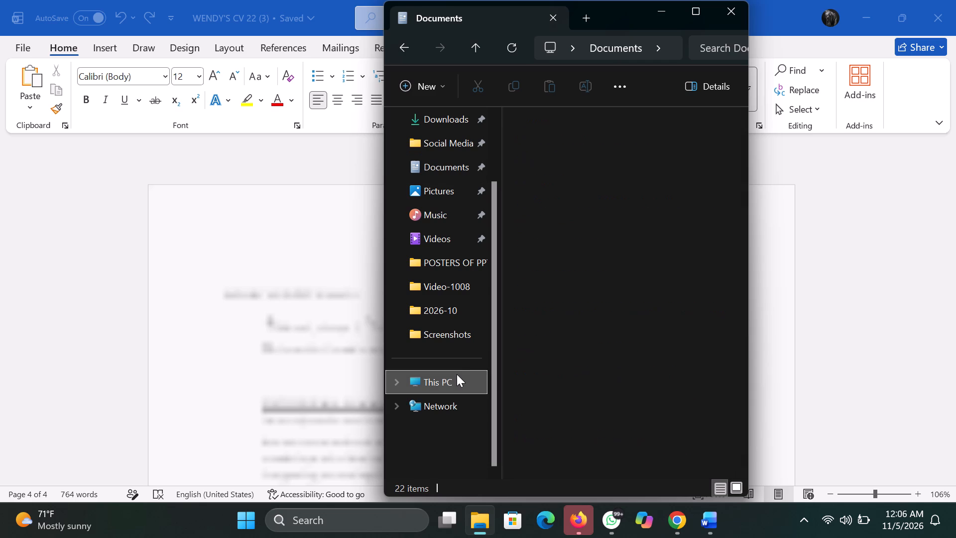
scroll(457, 374, up, 2)
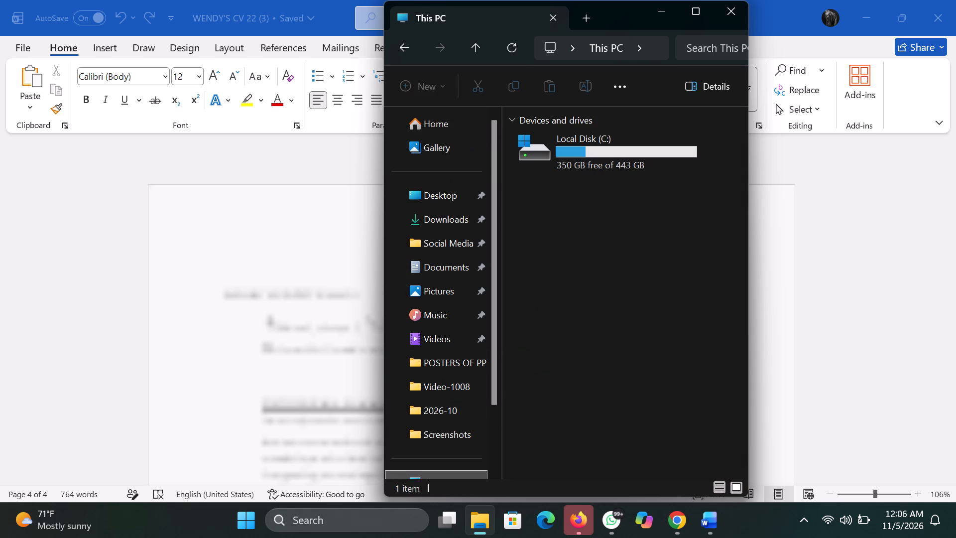
Search the computer for OneDrive and look over the web results it opens in Edge, closing the browser when done.
click(330, 526)
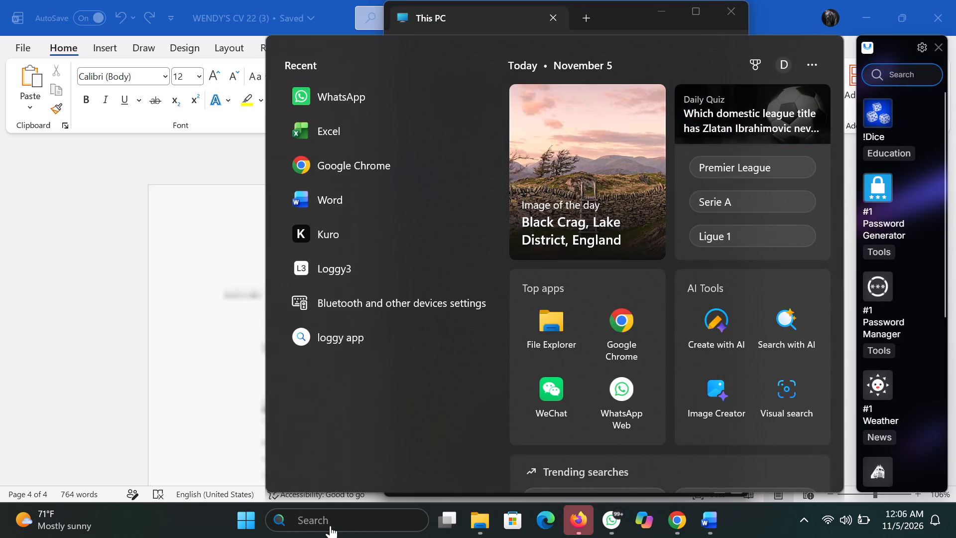
text(on)
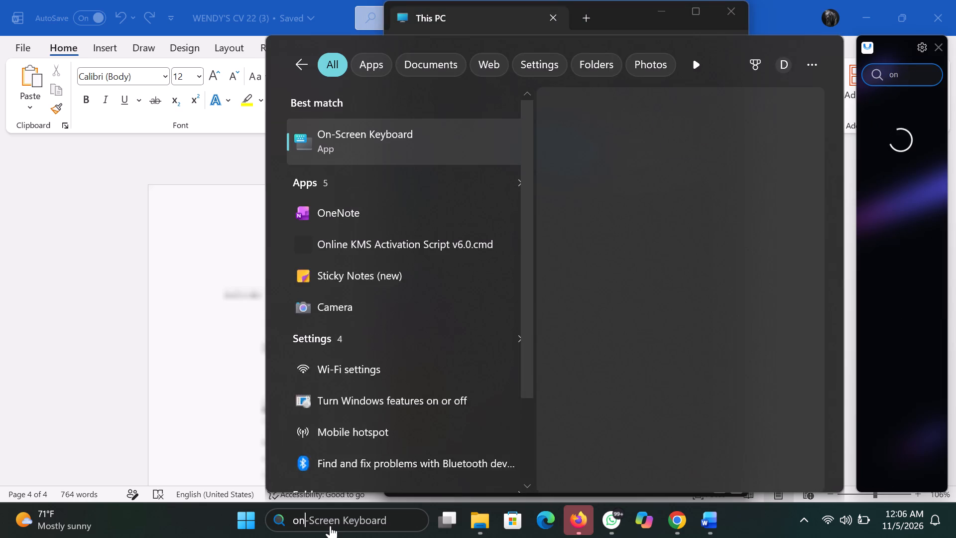
key(d)
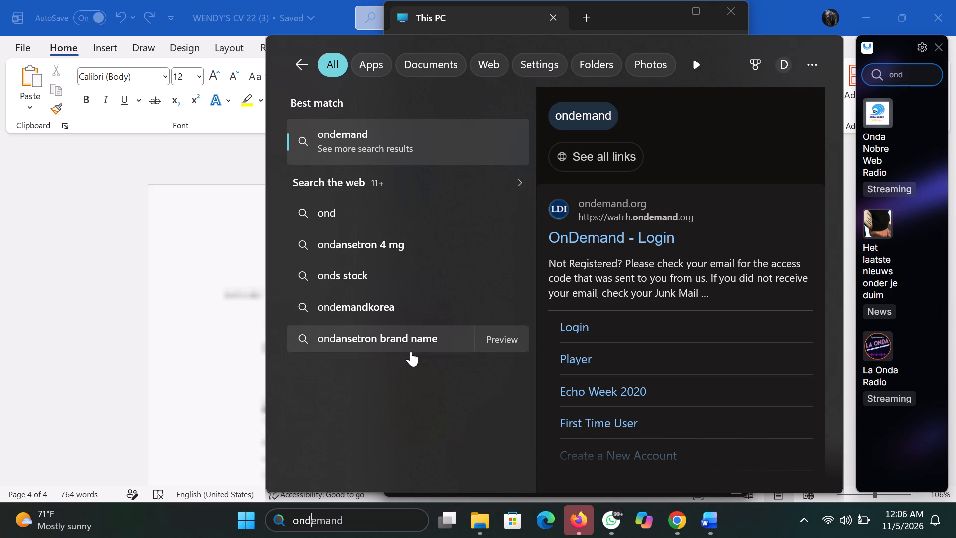
key(space)
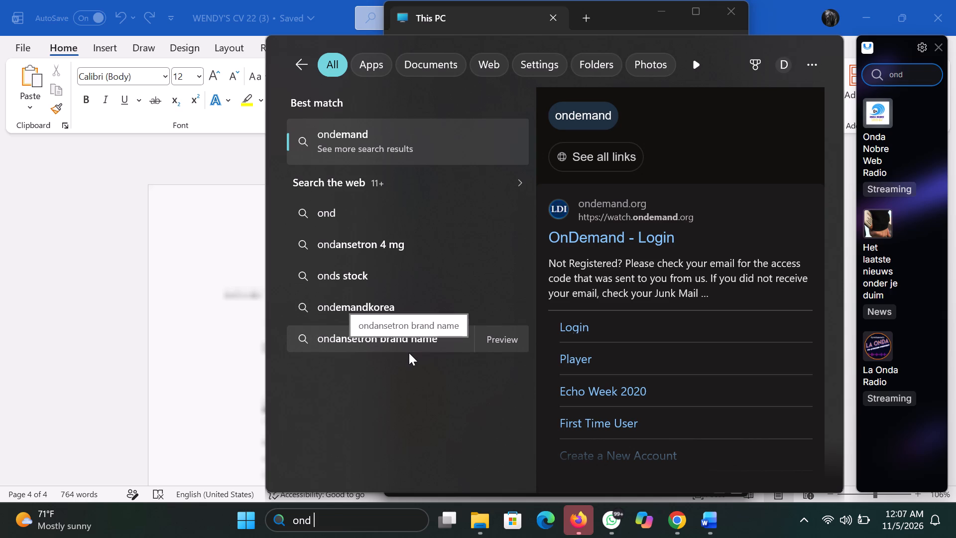
text(dr)
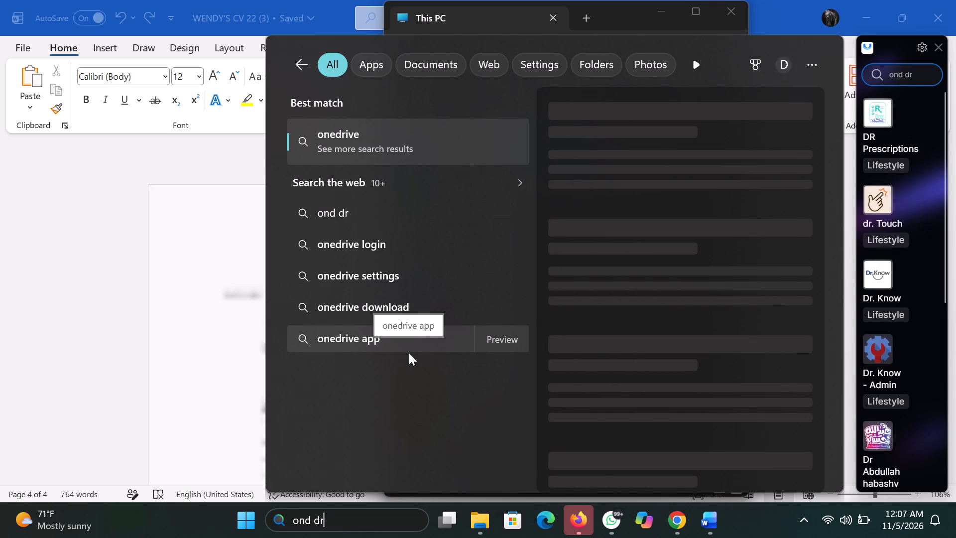
click(378, 127)
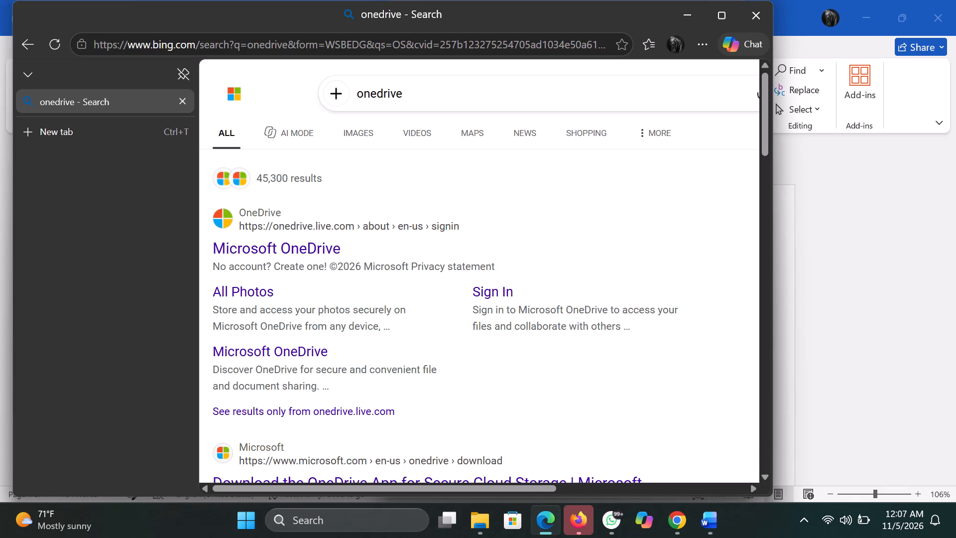
scroll(291, 221, down, 1)
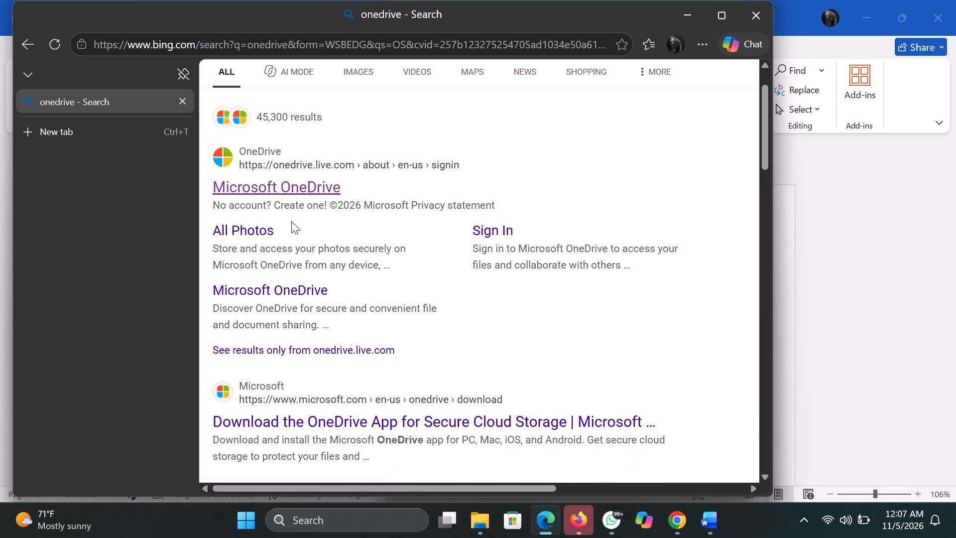
scroll(291, 221, up, 1)
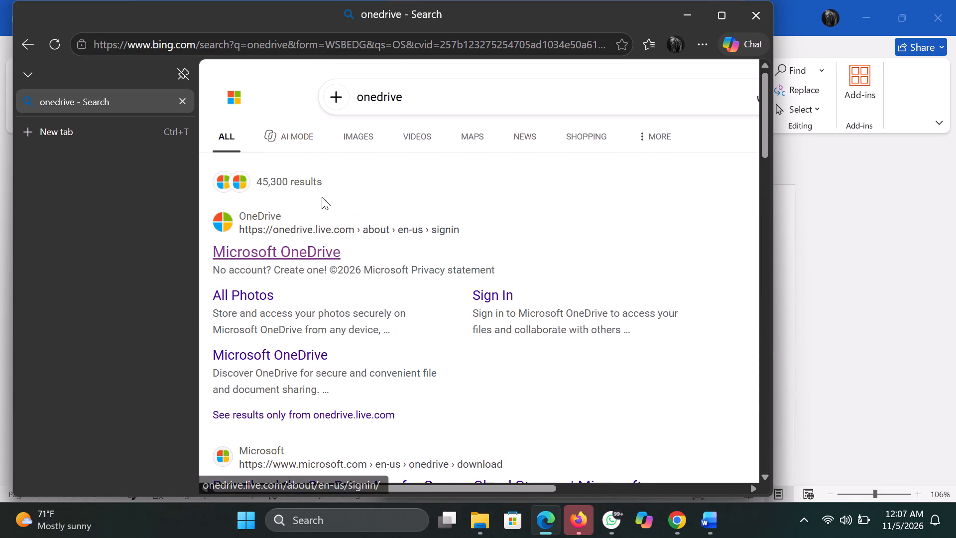
scroll(318, 124, right, 3)
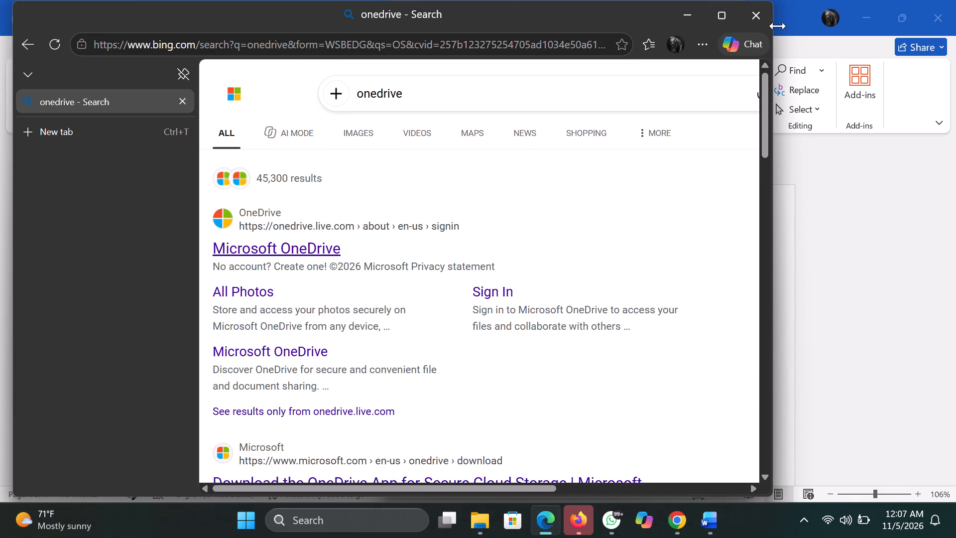
click(754, 24)
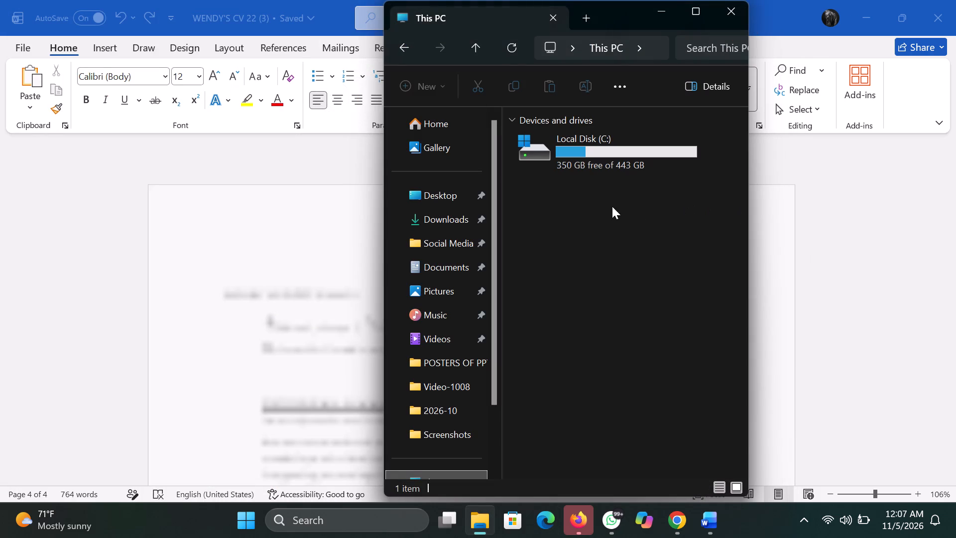
Switch to the Desperate Housewives season 1 video in Chrome and try the "I'm human" verification covering the player.
scroll(636, 212, down, 2)
click(792, 258)
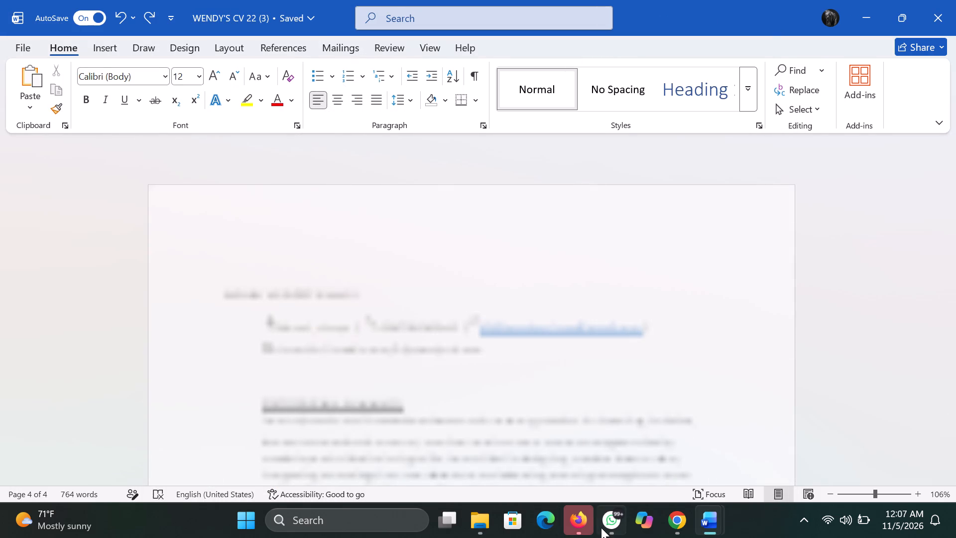
click(671, 531)
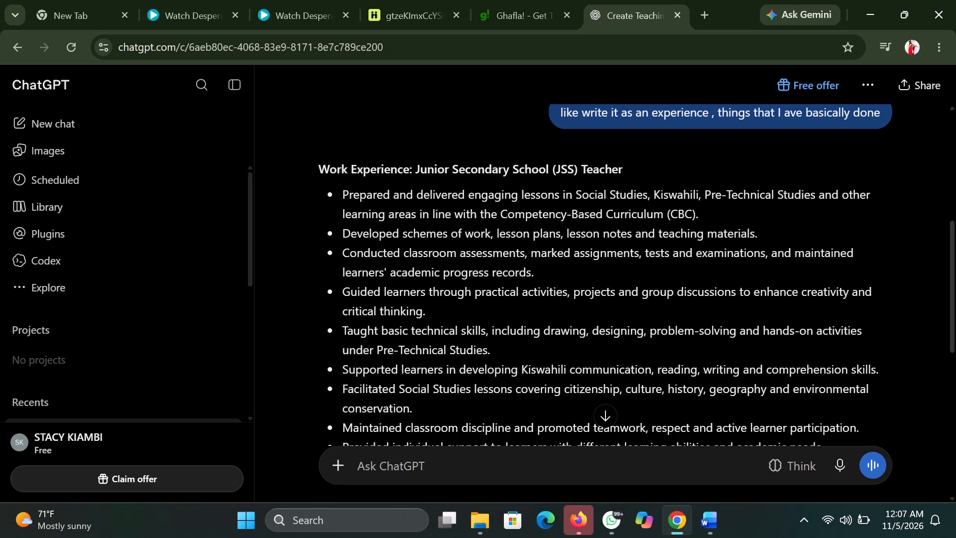
click(271, 3)
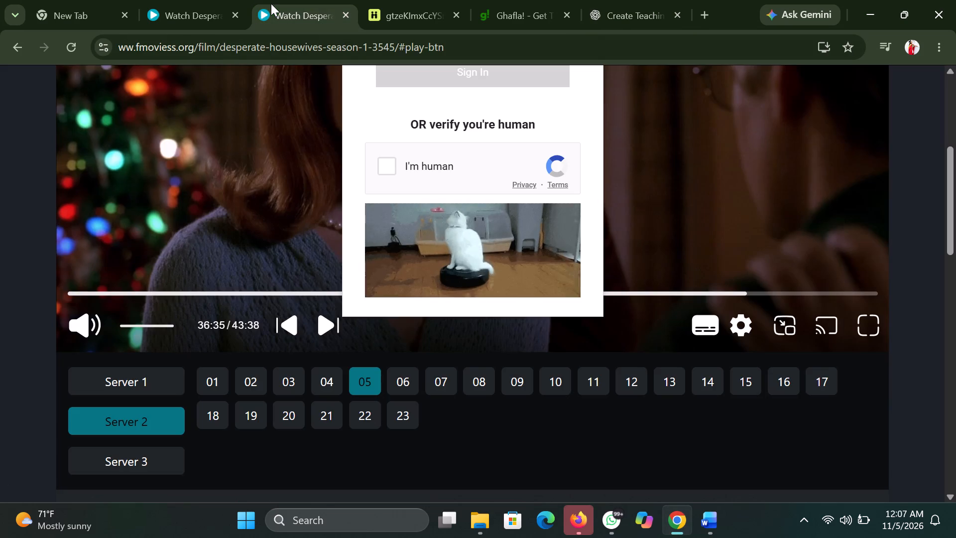
click(396, 162)
click(390, 161)
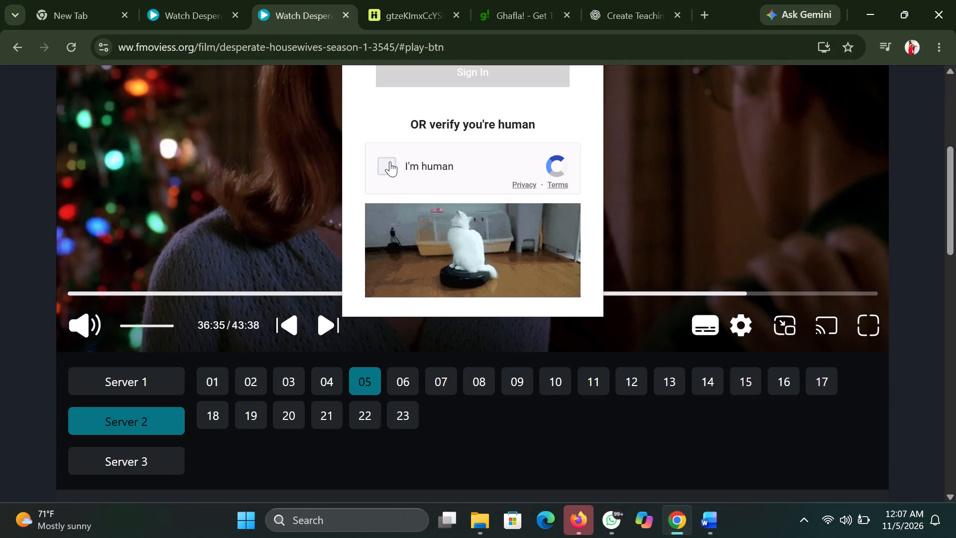
click(275, 4)
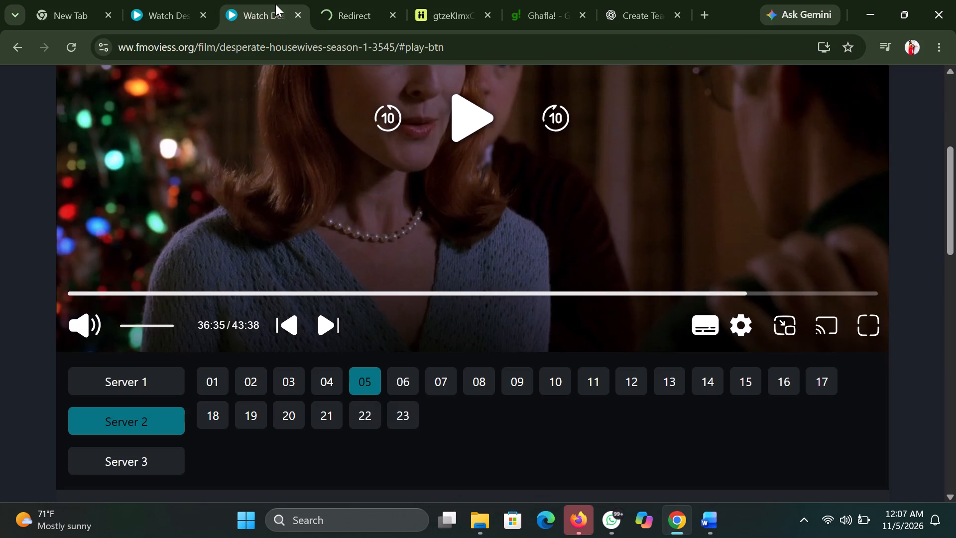
Resume playback of Desperate Housewives season 1 episode 05 and show the video in full screen.
click(452, 110)
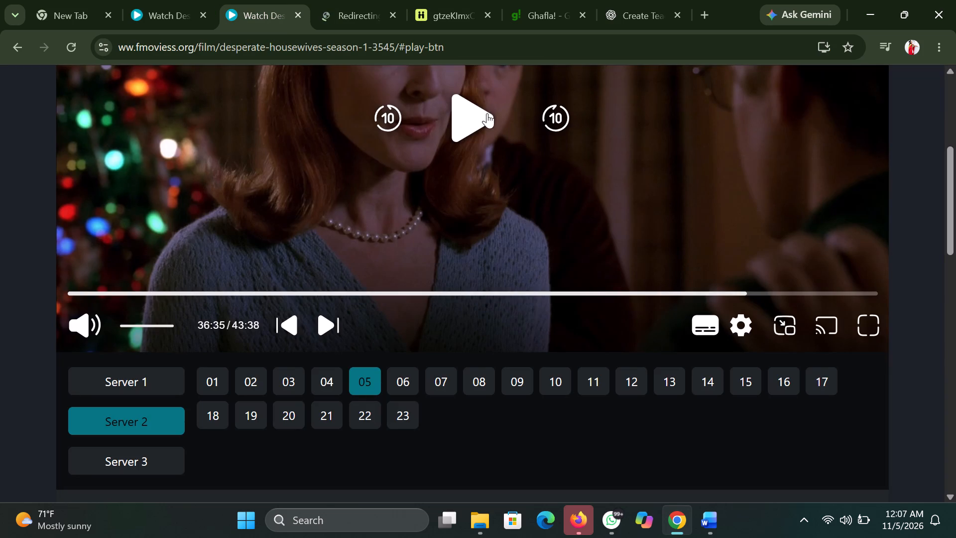
click(476, 104)
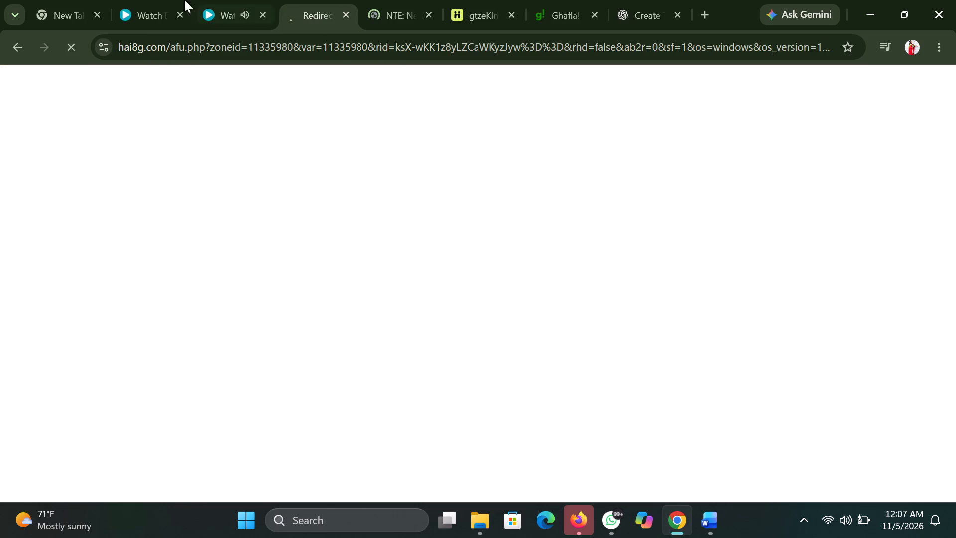
click(217, 6)
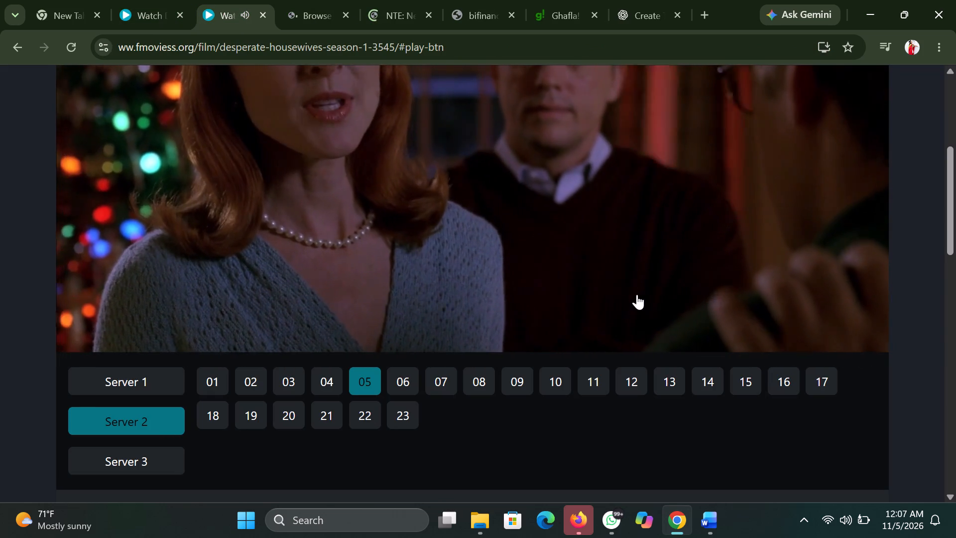
scroll(648, 267, up, 1)
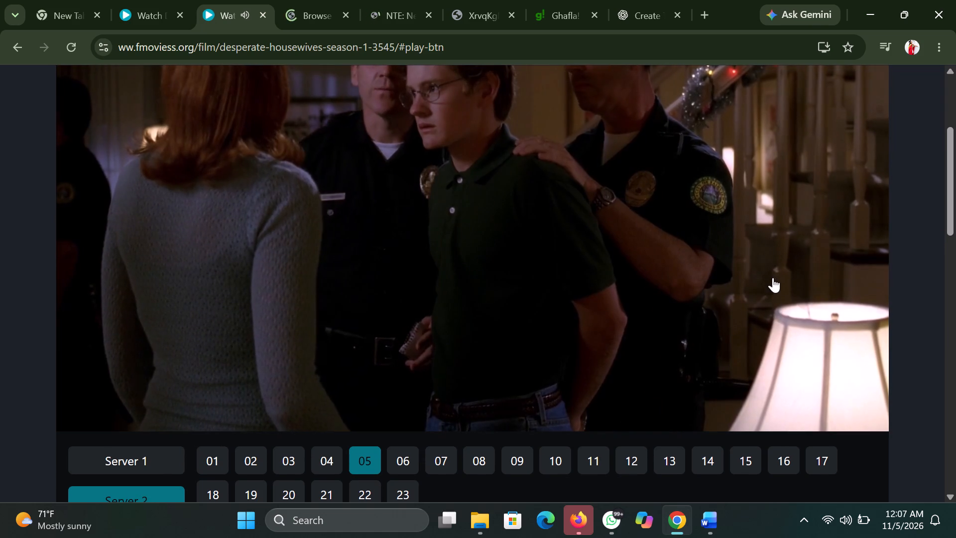
click(768, 269)
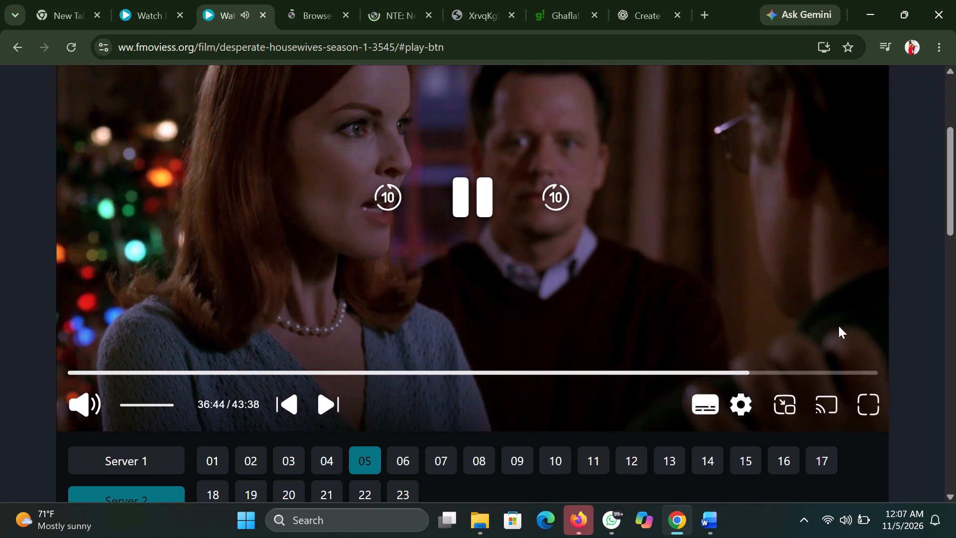
click(858, 393)
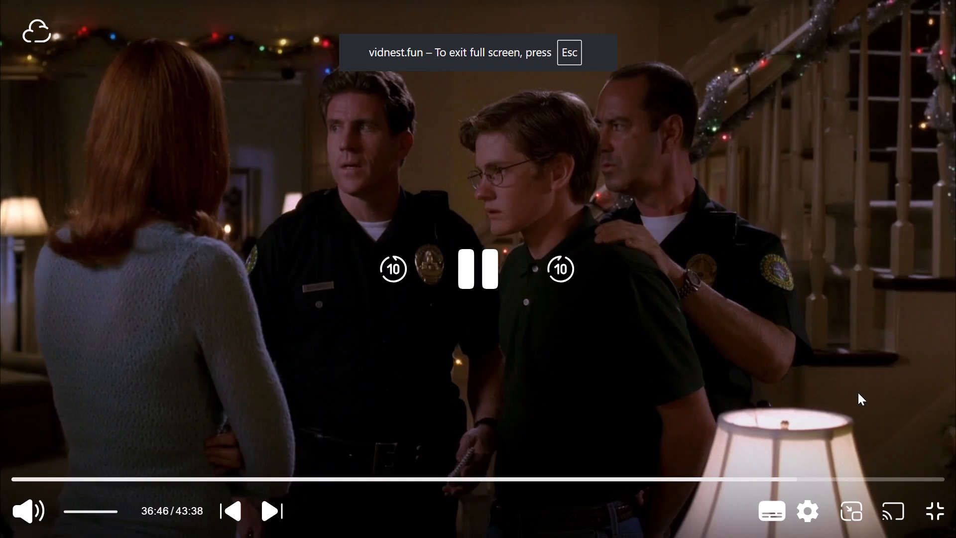